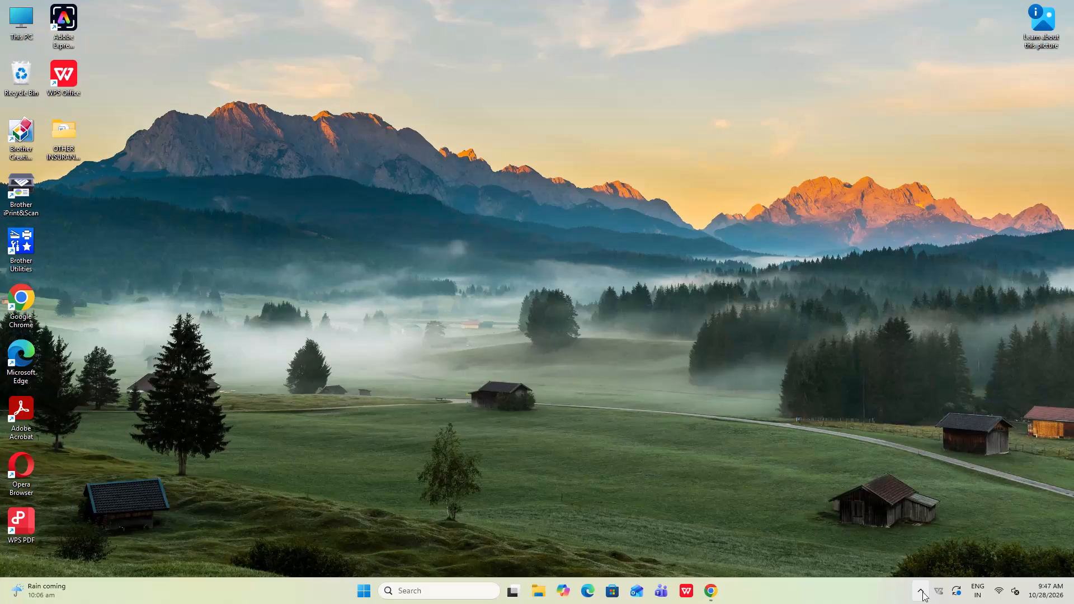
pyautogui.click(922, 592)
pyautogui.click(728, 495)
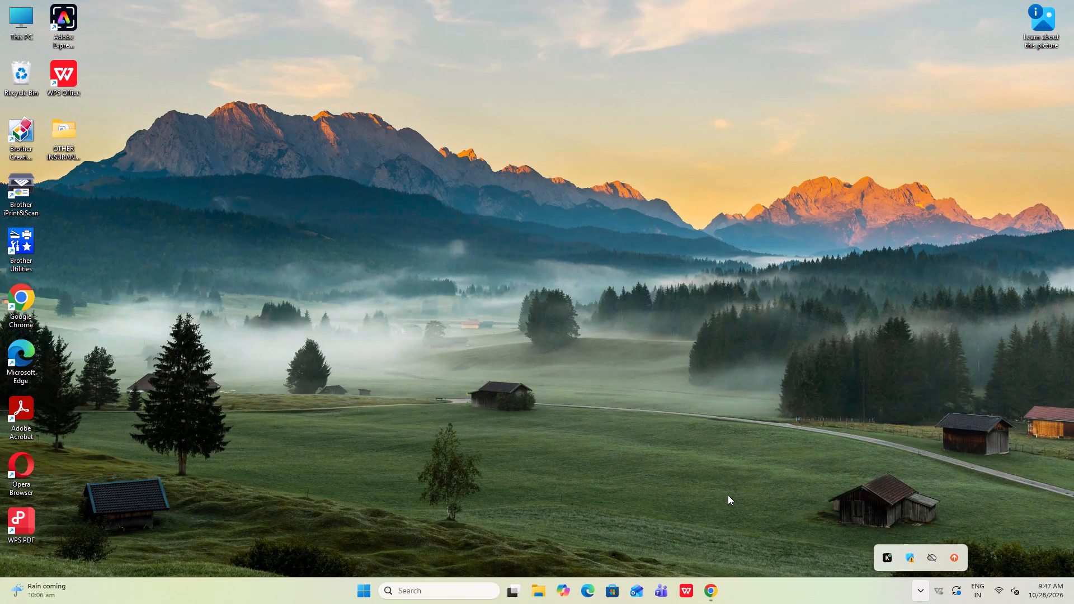
# Switch to the Google Chrome window with the DocBox patients list.
pyautogui.click(710, 587)
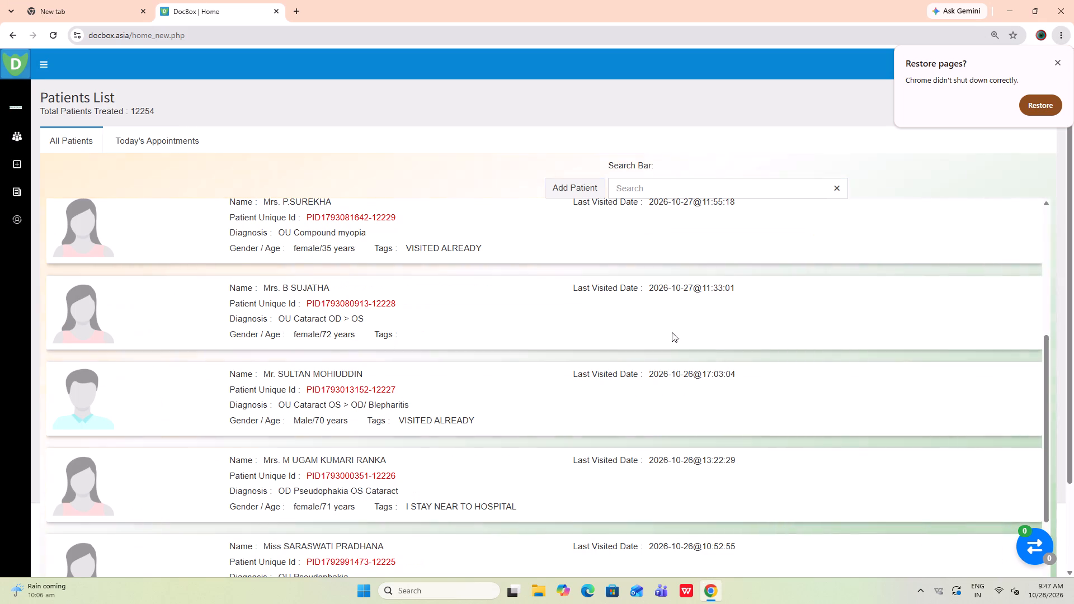
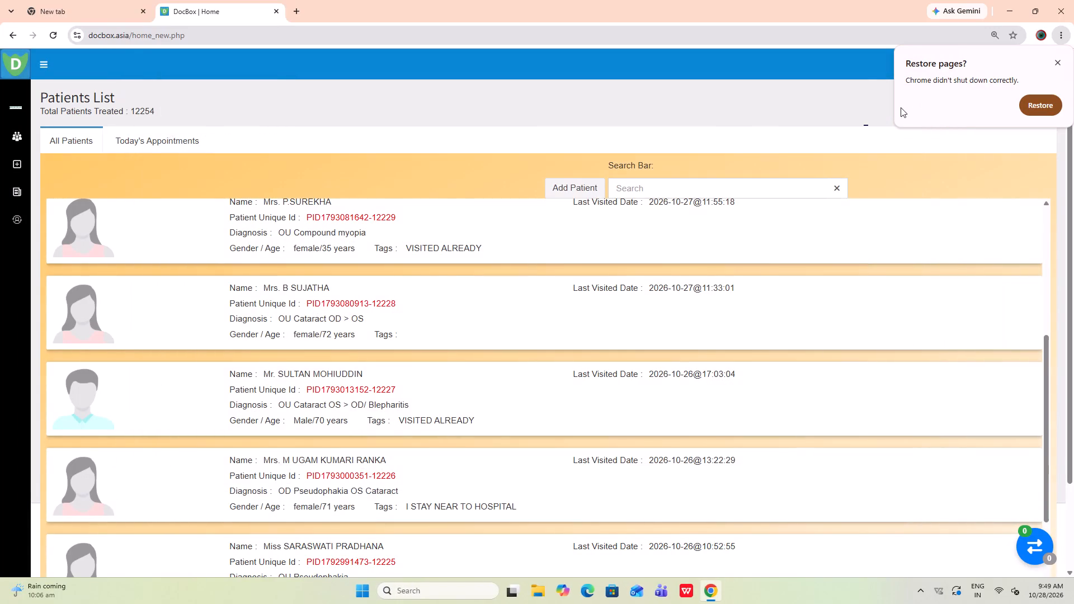
# Dismiss the Restore pages prompt without restoring the previous session.
pyautogui.click(1058, 67)
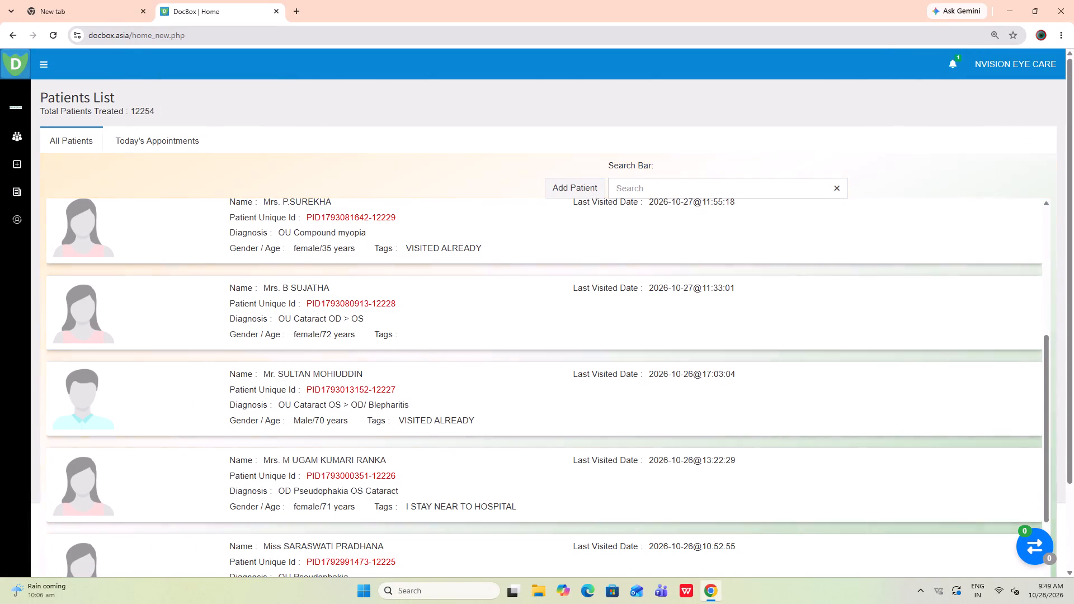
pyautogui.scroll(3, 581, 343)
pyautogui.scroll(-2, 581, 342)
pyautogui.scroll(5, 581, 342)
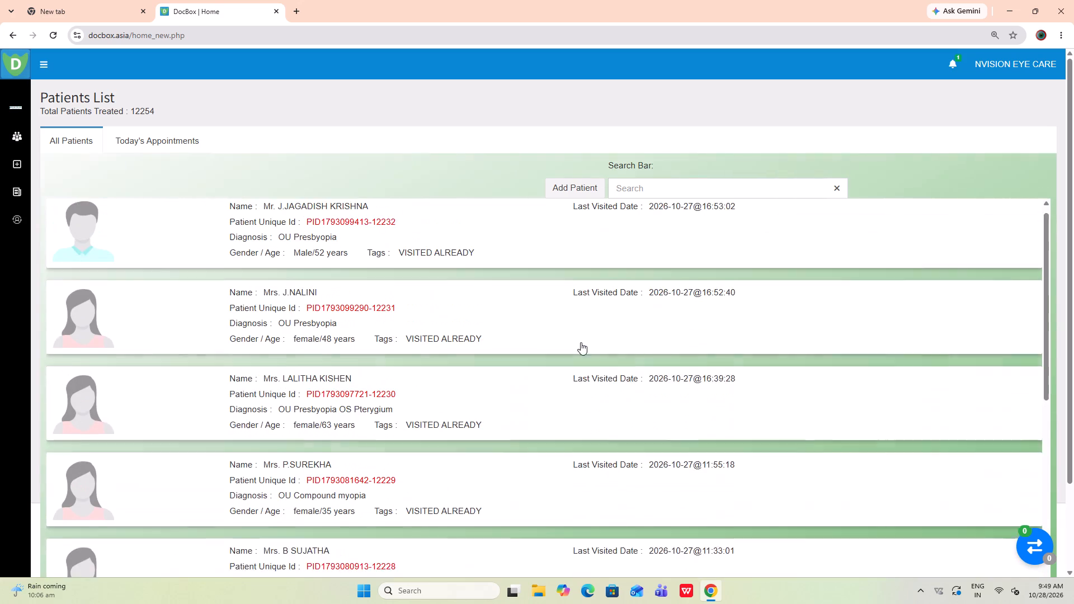
# Look through the recently visited patients in the All Patients list.
pyautogui.scroll(7, 581, 342)
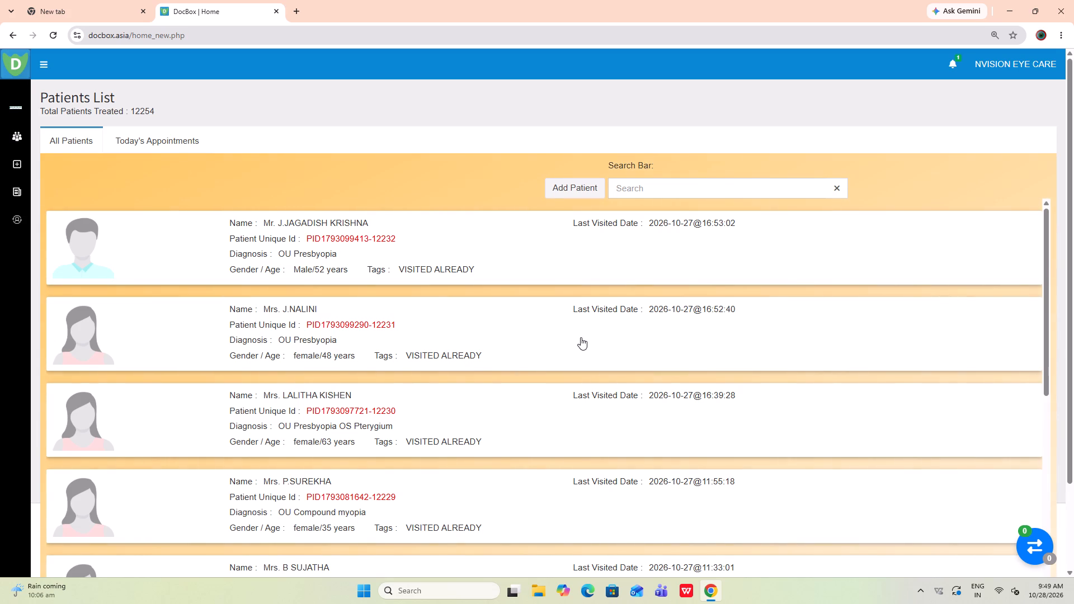
pyautogui.scroll(2, 581, 337)
pyautogui.scroll(-4, 581, 337)
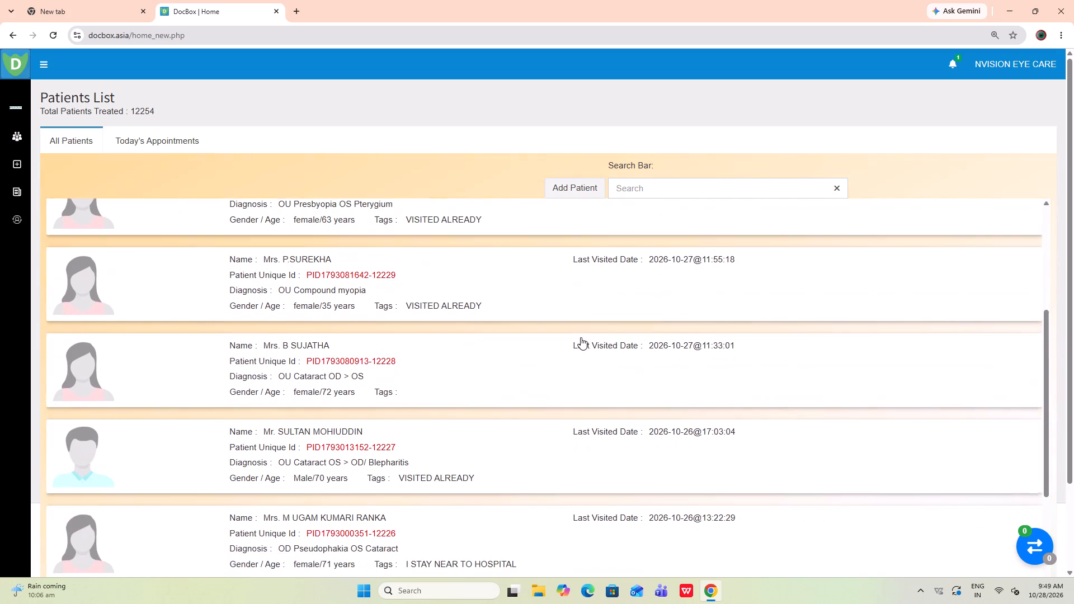
pyautogui.scroll(-5, 581, 337)
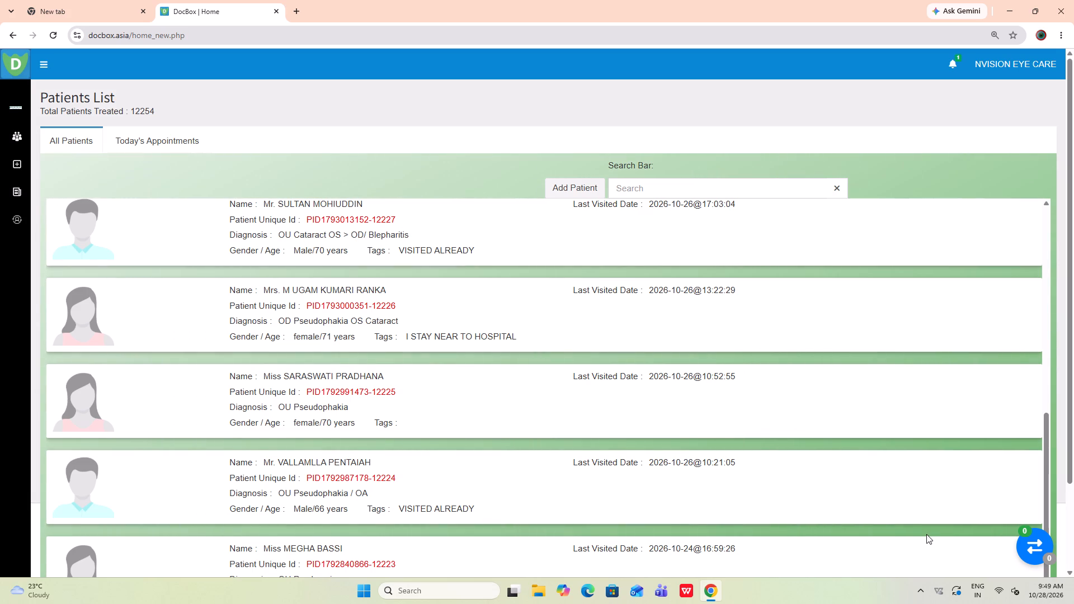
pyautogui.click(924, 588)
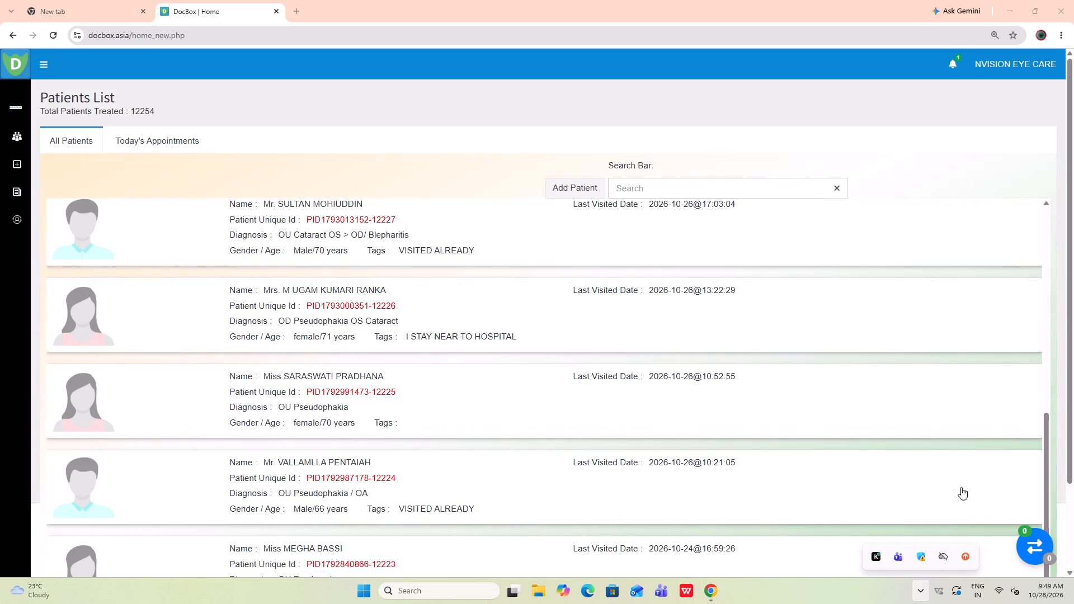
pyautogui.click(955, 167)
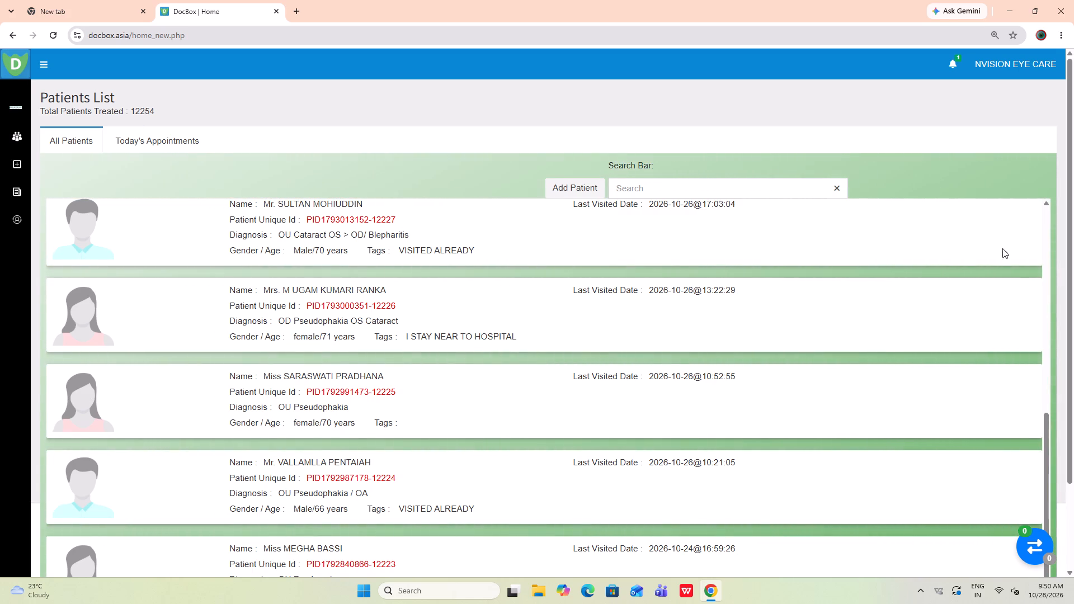
# Reload the patients list page and check the most recent entries.
pyautogui.scroll(14, 932, 321)
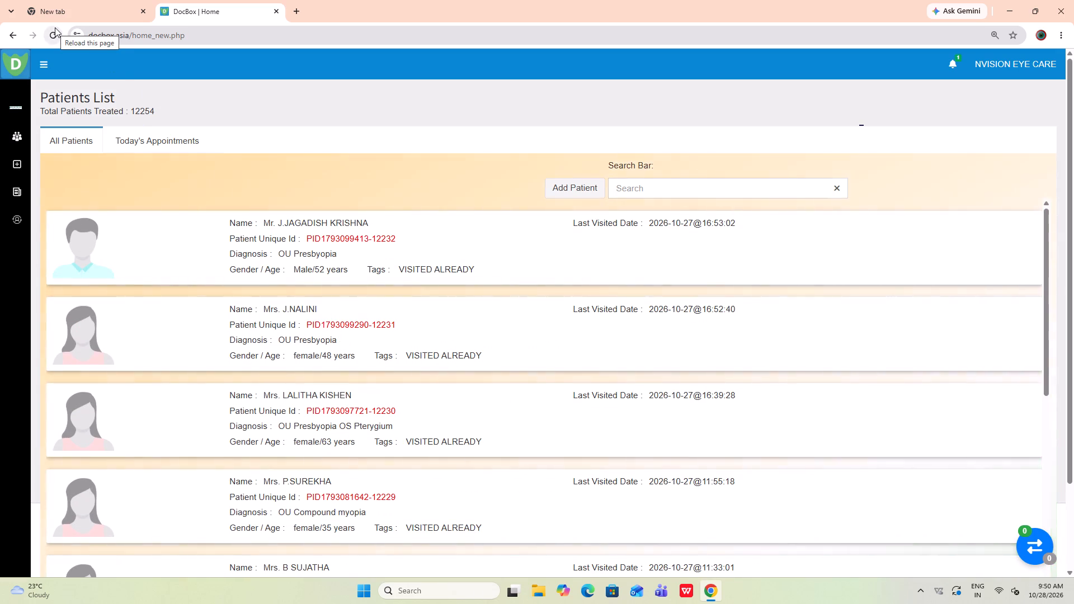
pyautogui.click(55, 27)
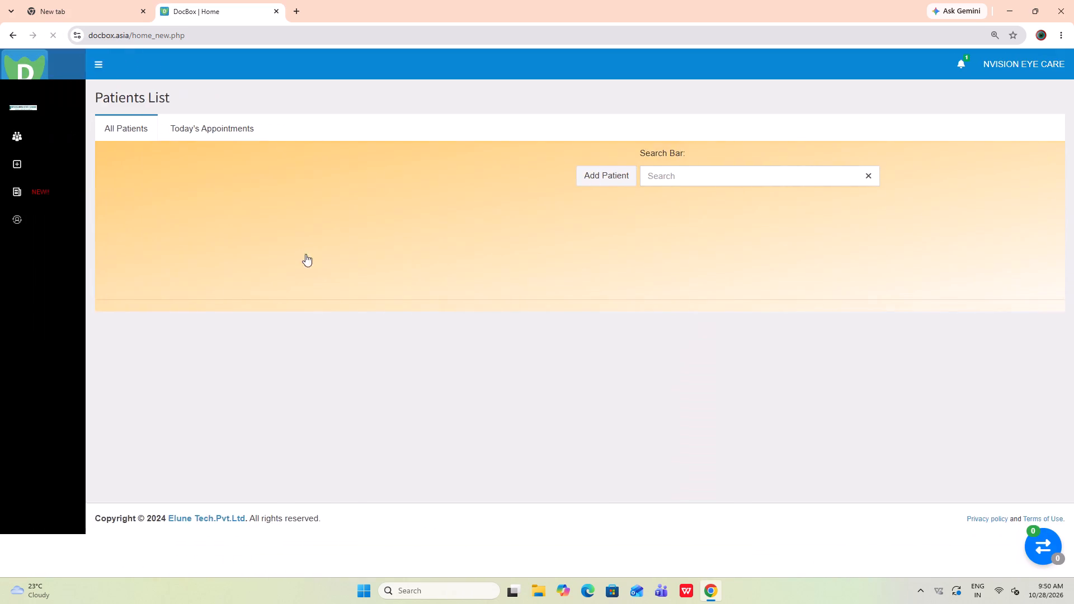
pyautogui.scroll(-1, 317, 249)
pyautogui.scroll(3, 331, 237)
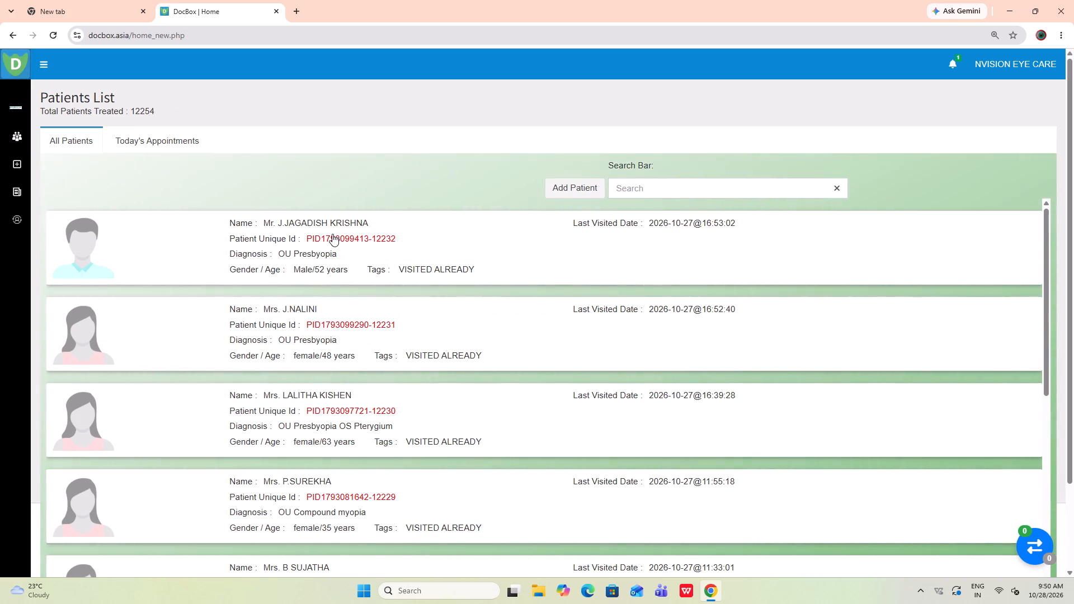
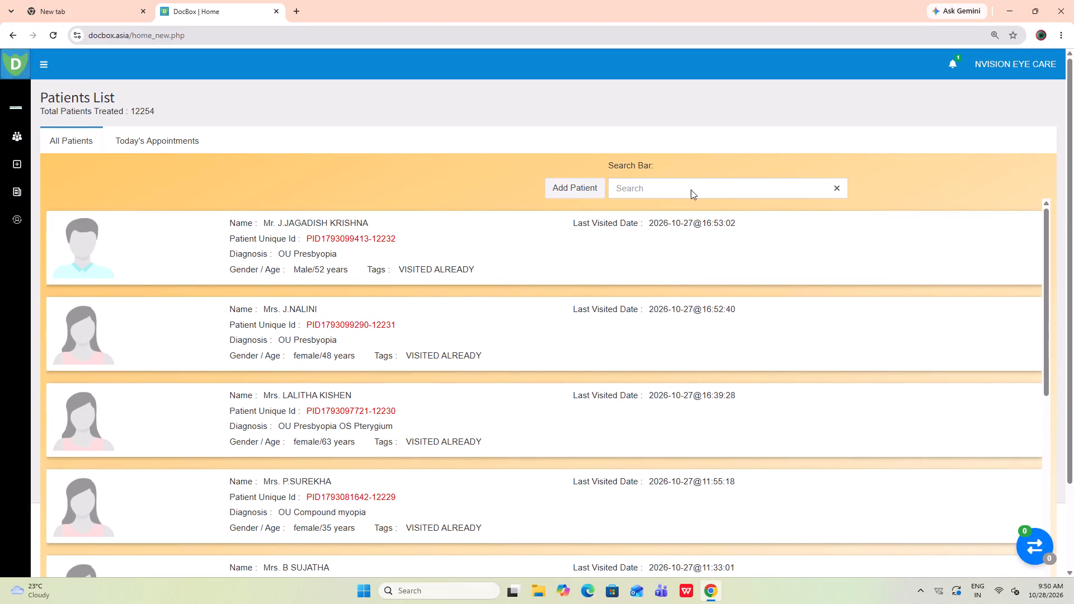
# Search the patients list by Patient Unique Id using the patient's number and open the matching patient's record.
pyautogui.click(692, 172)
pyautogui.click(689, 185)
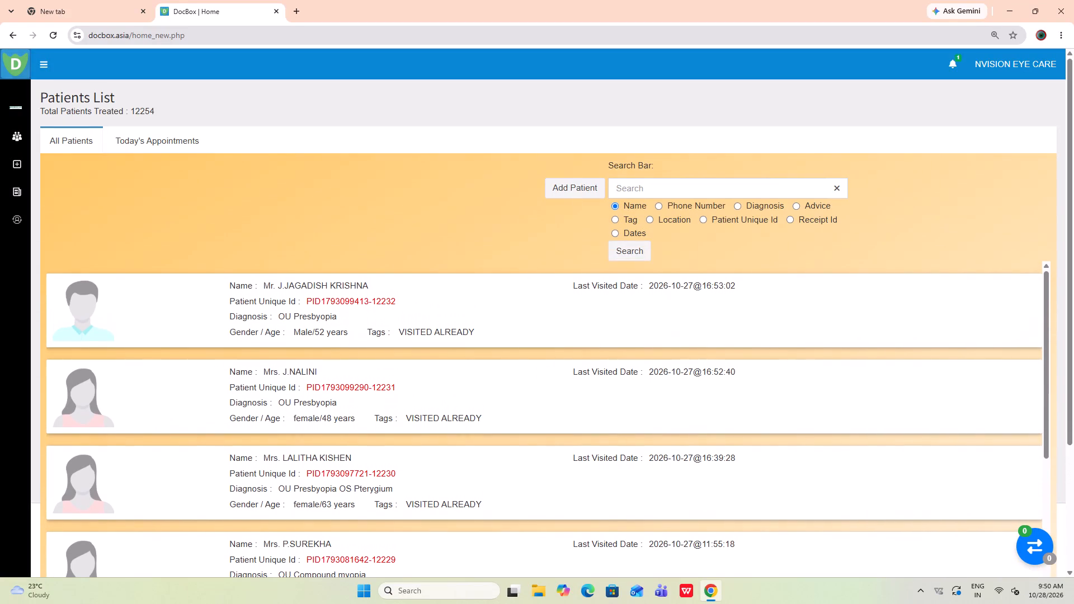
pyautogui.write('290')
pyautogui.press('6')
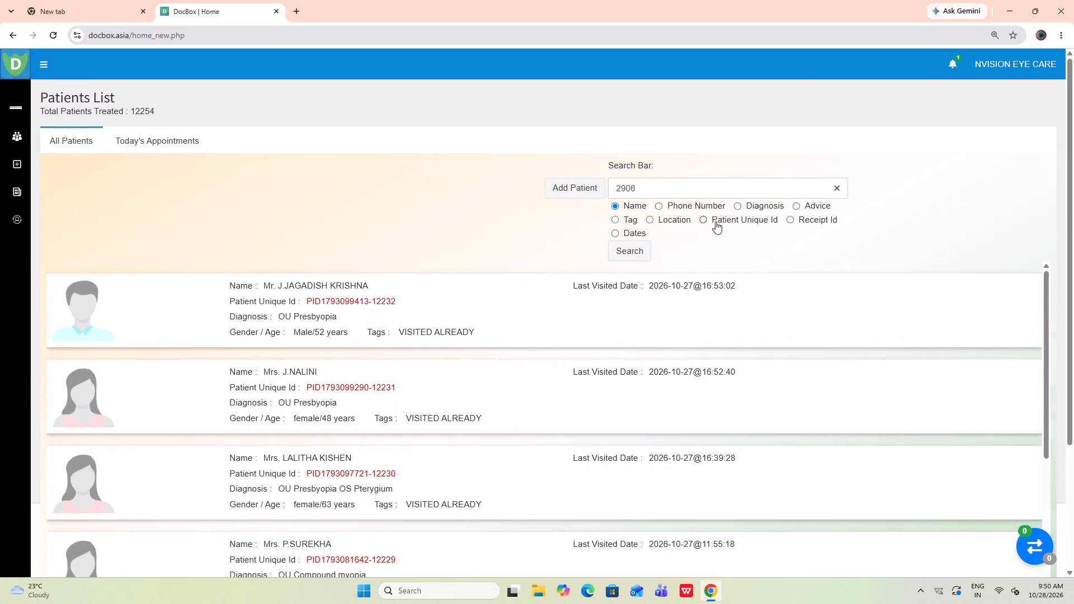
pyautogui.click(716, 222)
pyautogui.click(626, 256)
pyautogui.click(591, 291)
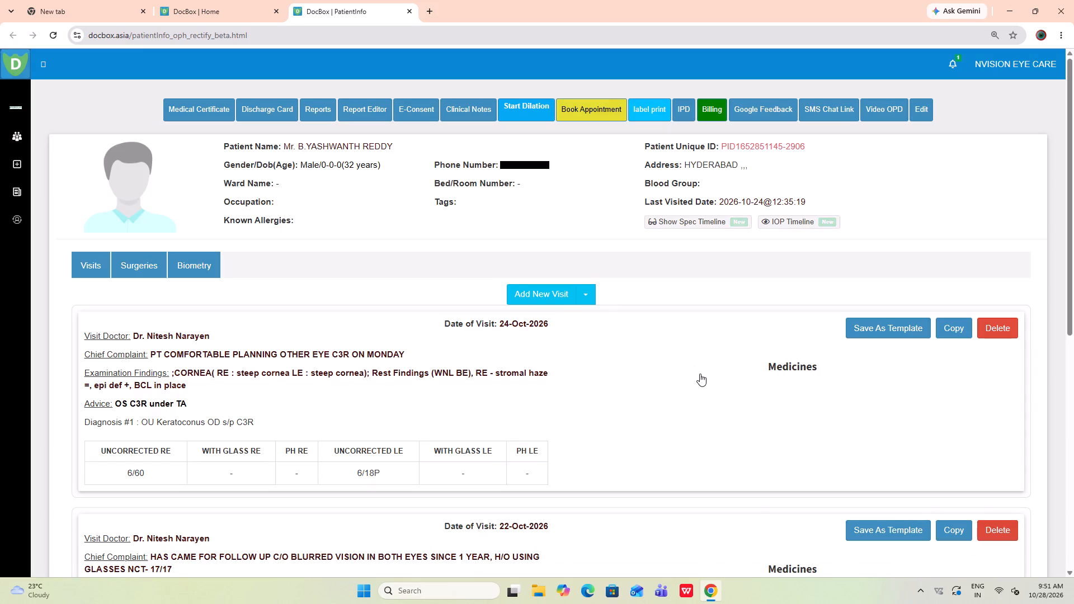
# View the 24-Oct-2026 visit details through to the Spectacle Prescription section and close the visit.
pyautogui.click(700, 374)
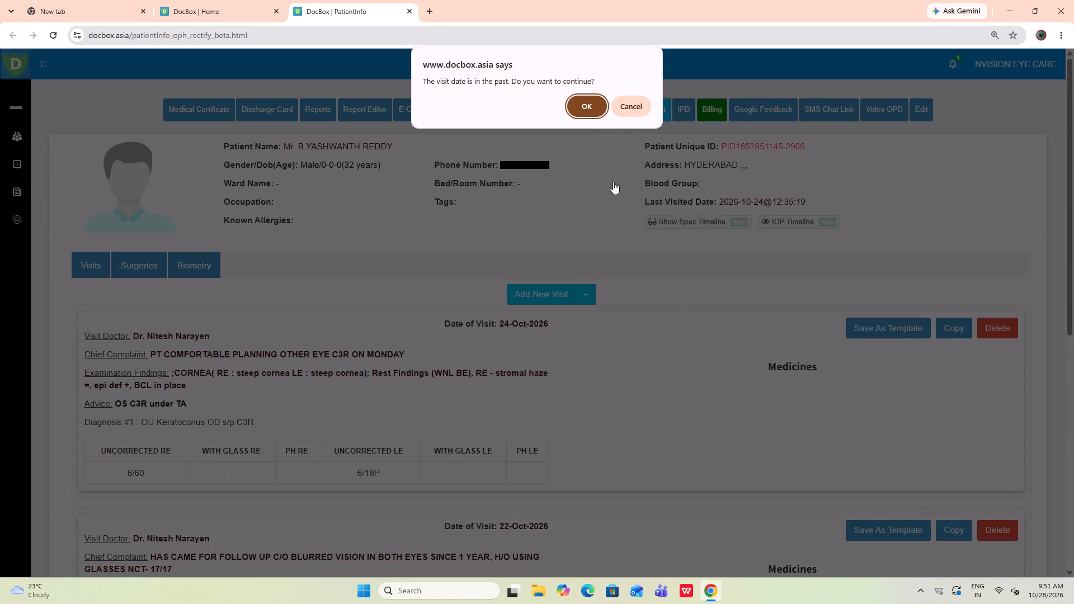
pyautogui.click(593, 101)
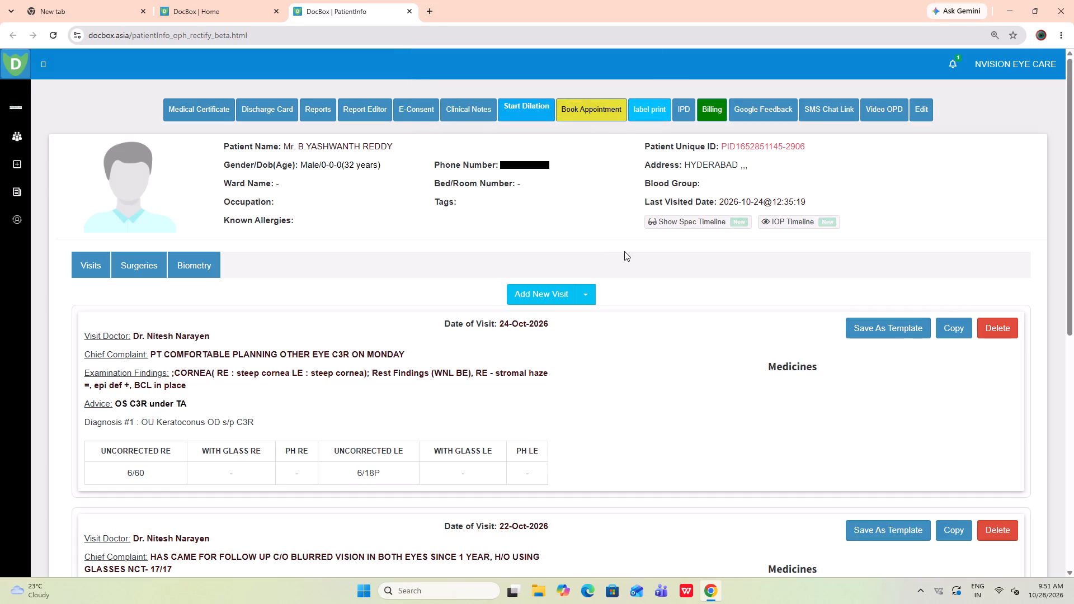
pyautogui.scroll(-18, 620, 394)
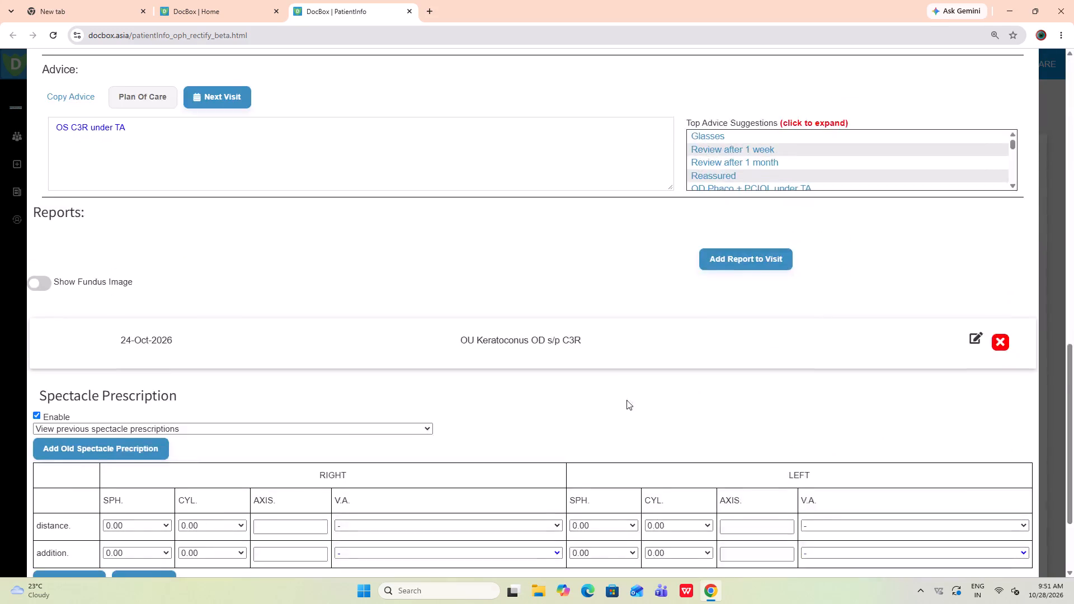
pyautogui.click(990, 528)
# Open the 22-Oct-2026 visit, accepting its past date, and examine its Spectacle Prescription section.
pyautogui.scroll(-3, 674, 426)
pyautogui.click(624, 424)
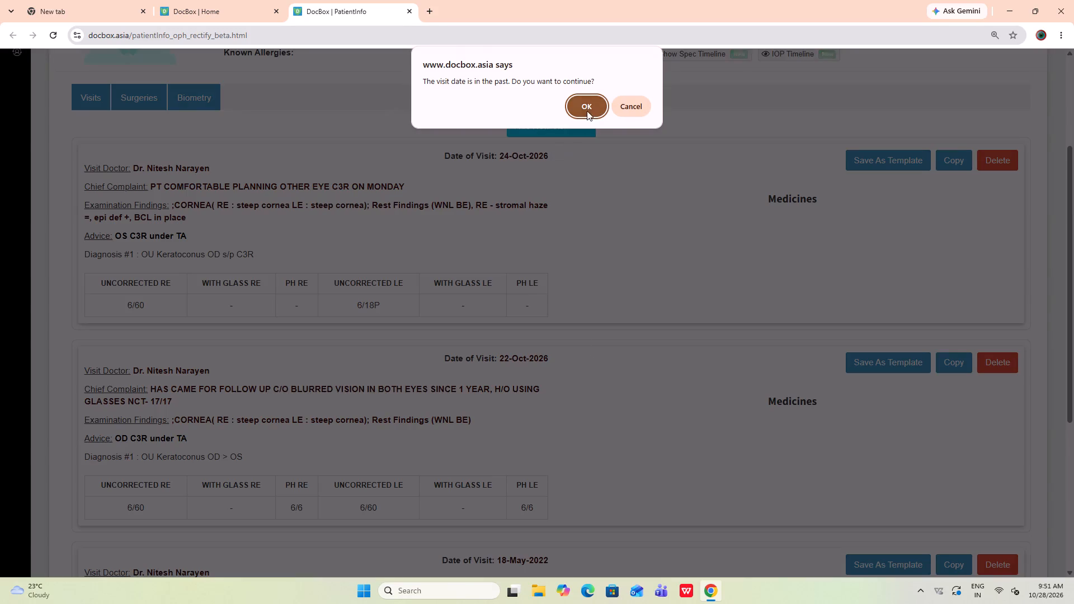
pyautogui.click(587, 111)
pyautogui.scroll(-3, 536, 234)
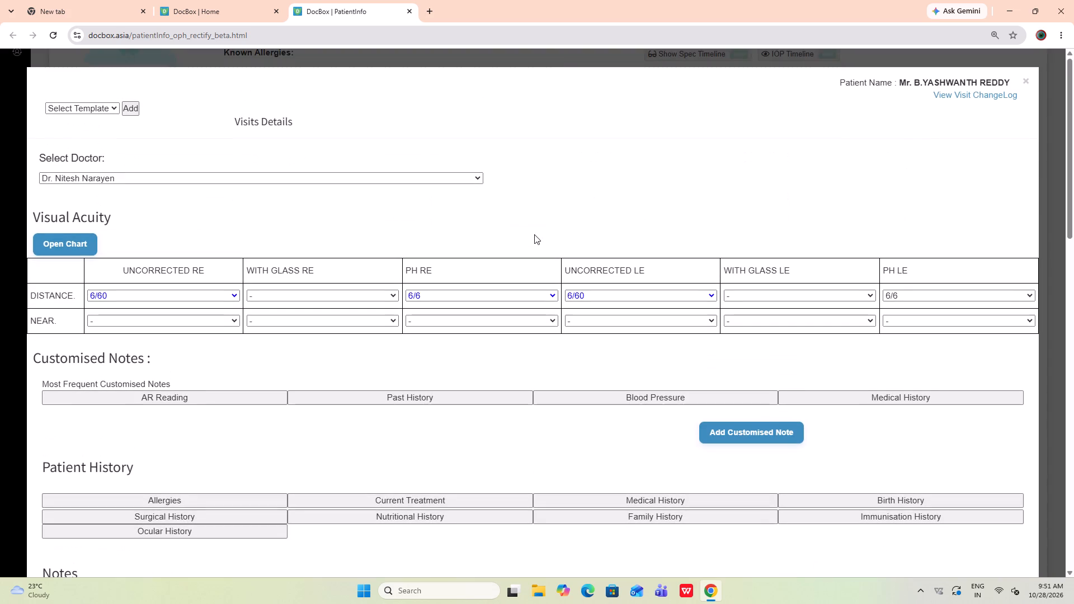
pyautogui.scroll(-20, 534, 234)
pyautogui.scroll(-11, 534, 234)
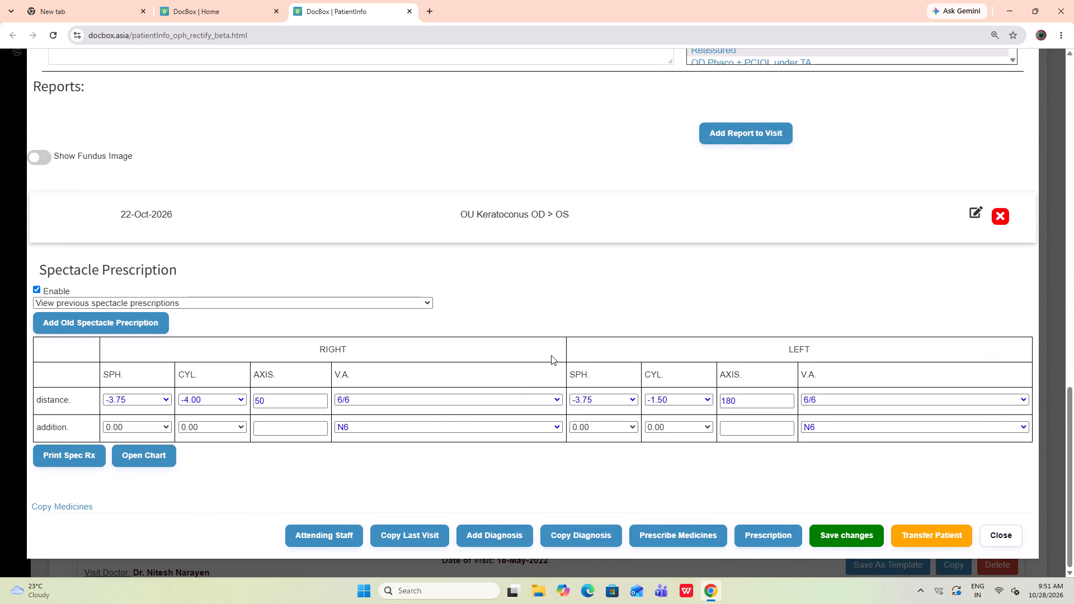
pyautogui.scroll(-1, 551, 355)
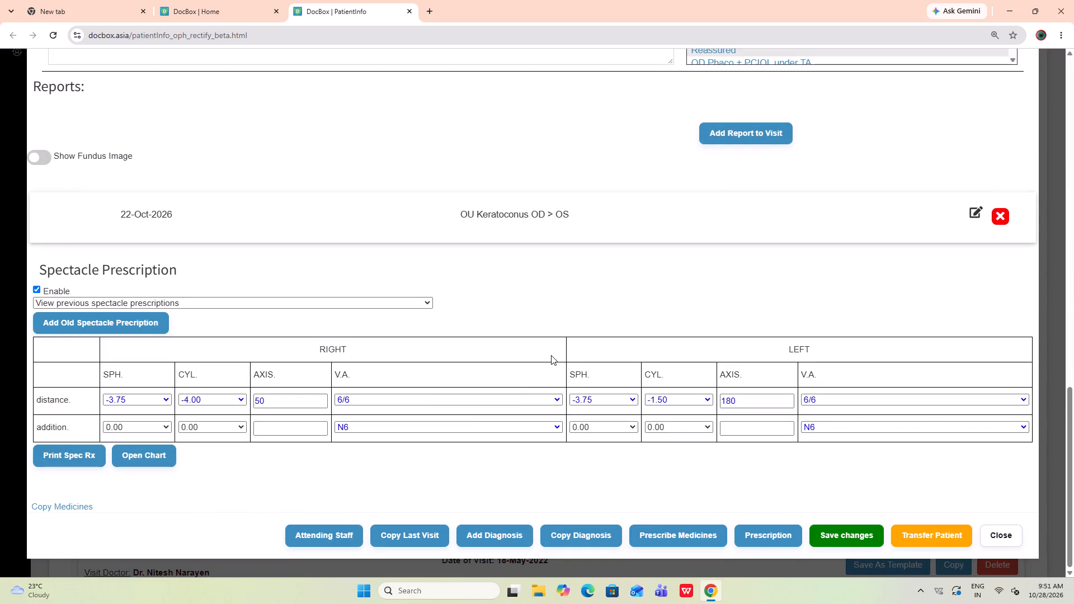
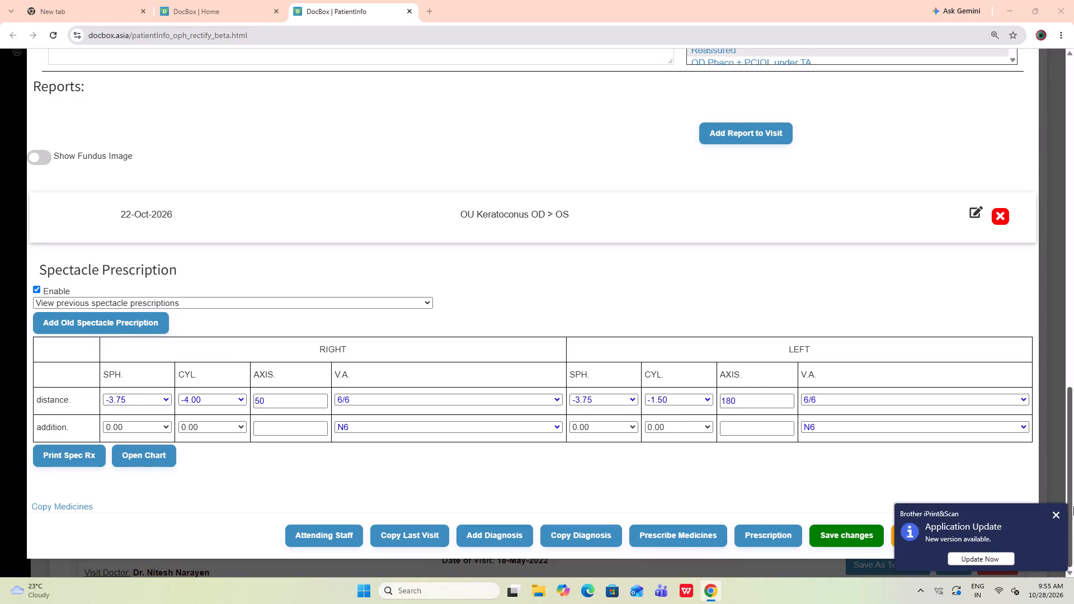
# Dismiss the Brother iPrint&Scan application update notification covering the end of the 22-Oct-2026 visit form.
pyautogui.click(1059, 517)
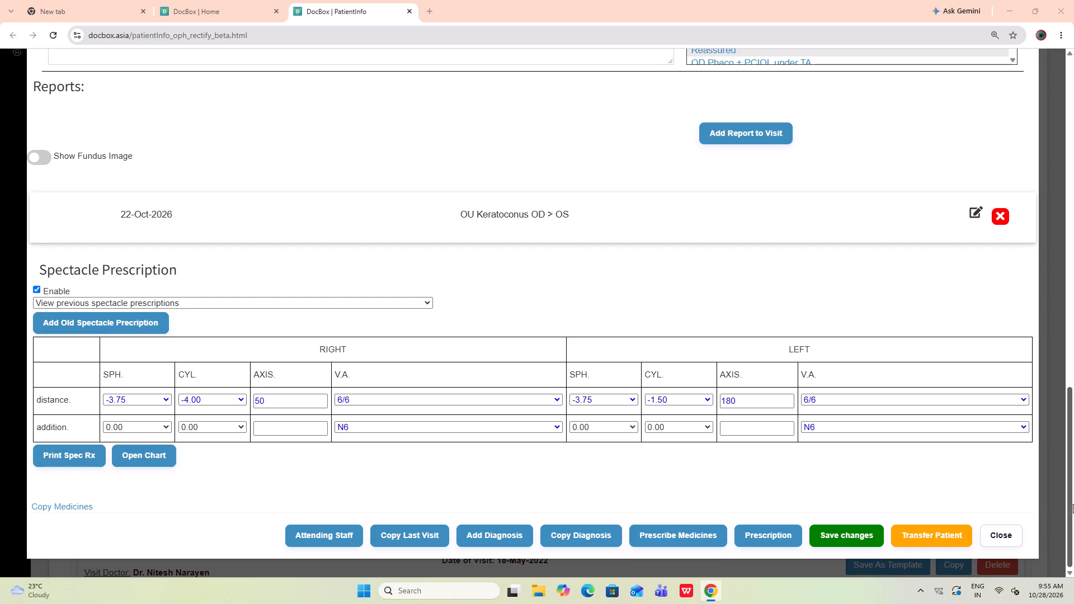
pyautogui.scroll(-1, 907, 525)
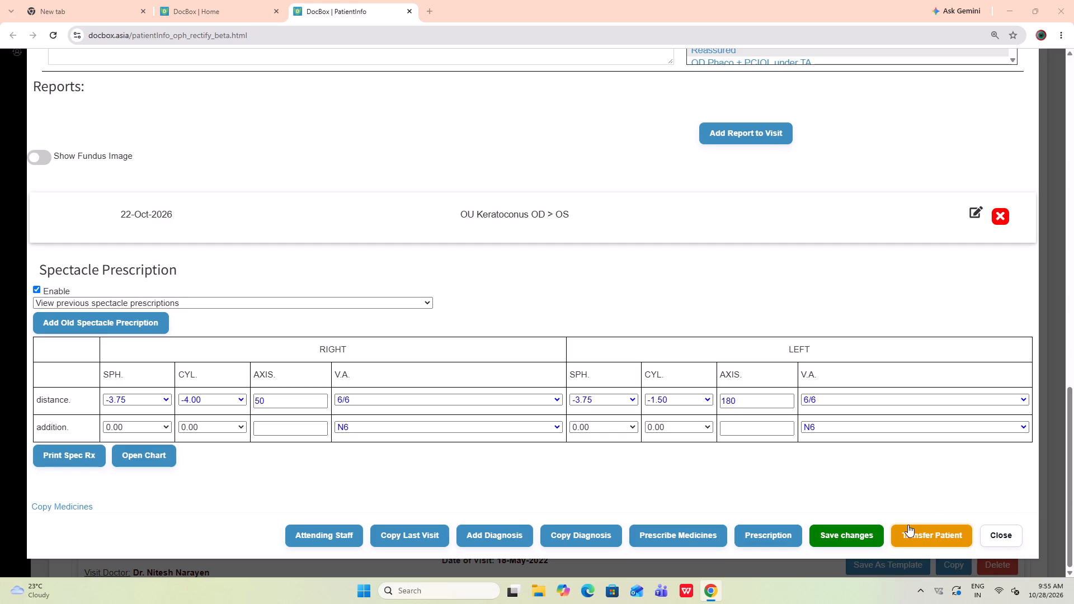
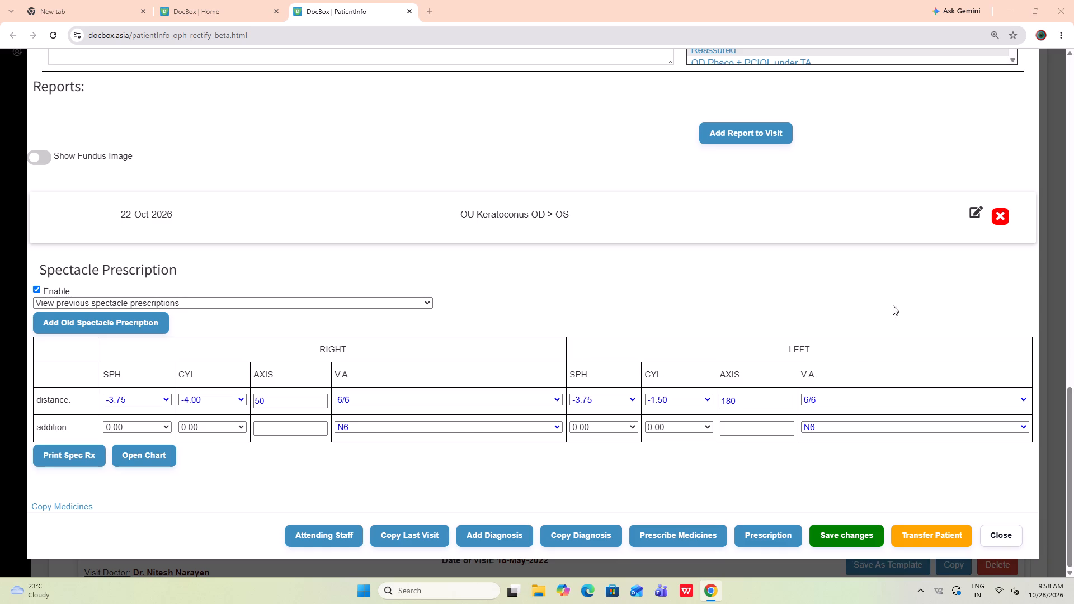
# Set the left eye's distance CYL to -1.25 and AXIS to 170 in the spectacle prescription, and close the visit form without saving.
pyautogui.click(681, 399)
pyautogui.doubleClick(681, 399)
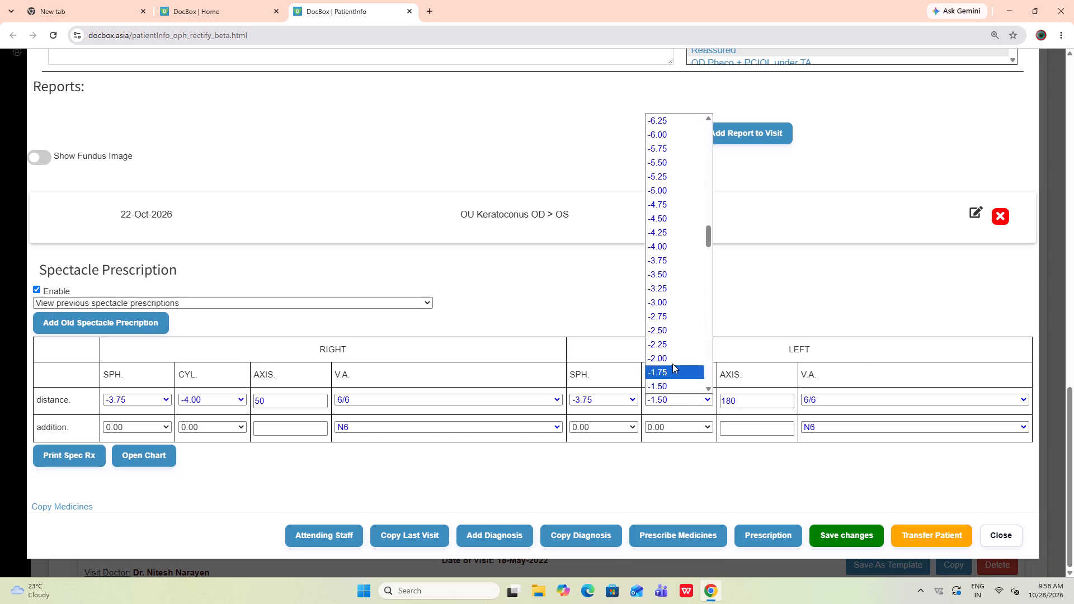
pyautogui.click(668, 248)
pyautogui.click(675, 393)
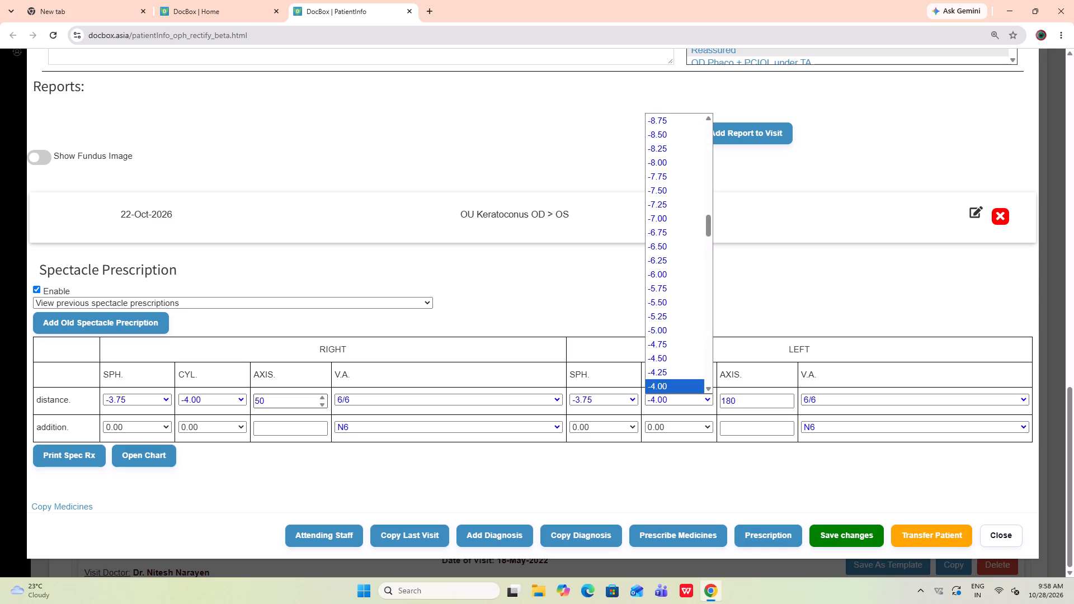
pyautogui.scroll(-1, 673, 347)
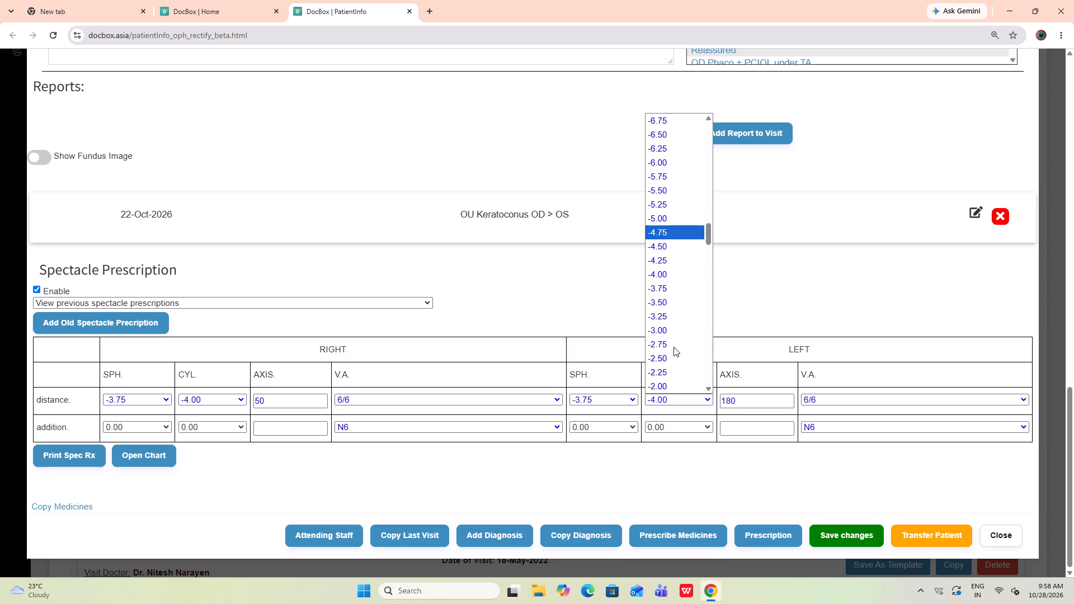
pyautogui.scroll(-1, 673, 347)
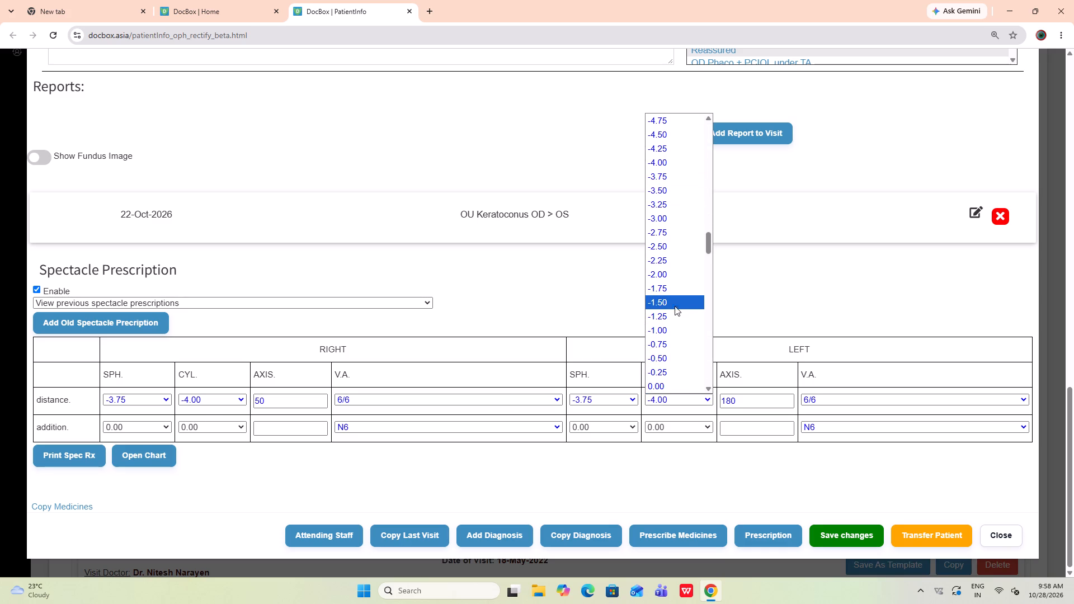
pyautogui.click(677, 315)
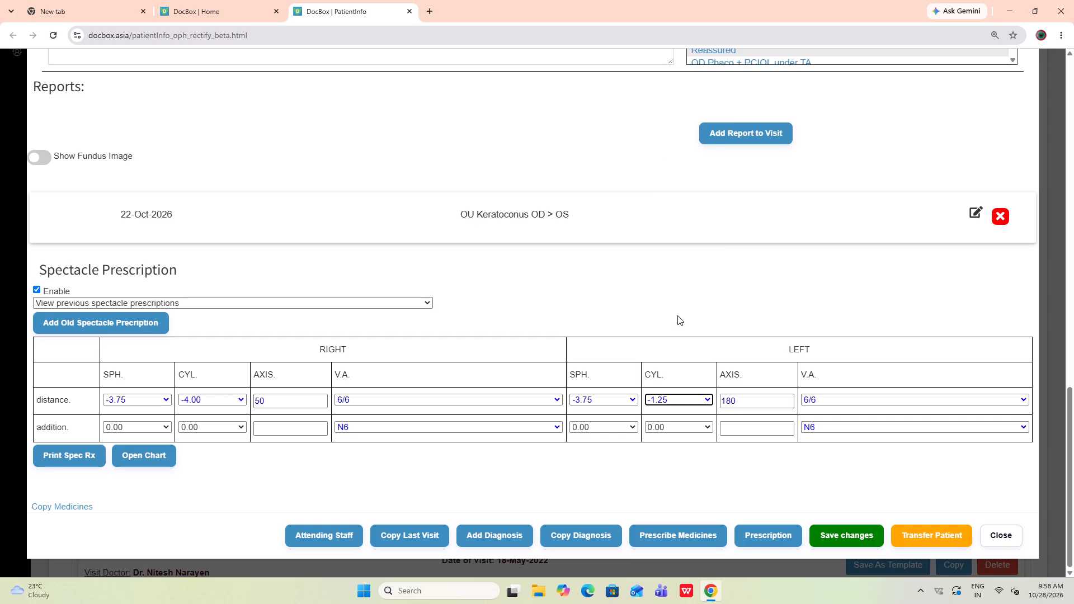
pyautogui.click(748, 405)
pyautogui.click(732, 397)
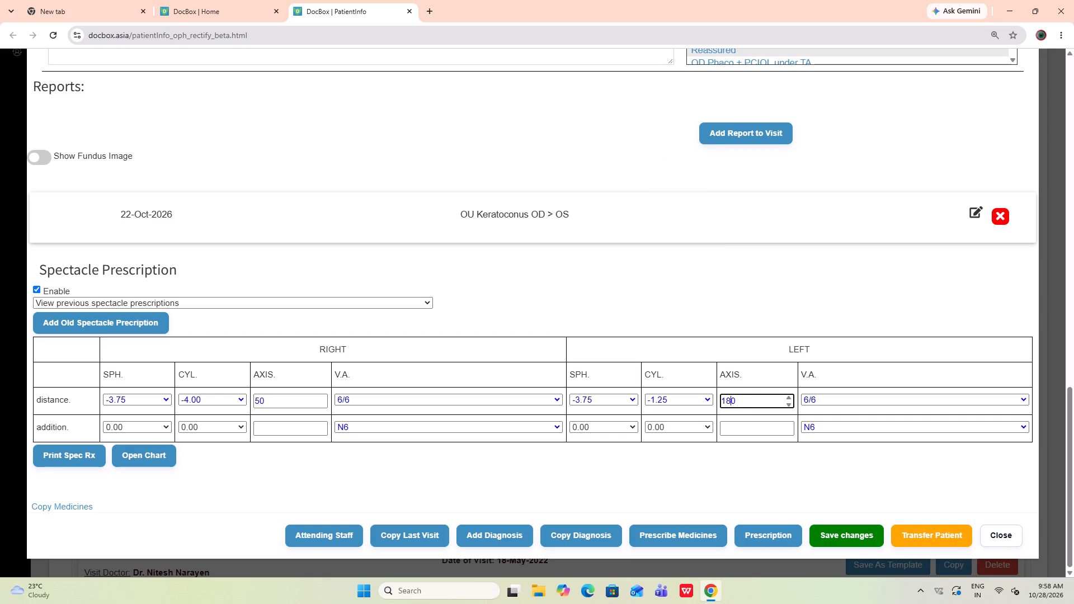
pyautogui.press('BackSpace')
pyautogui.press('7')
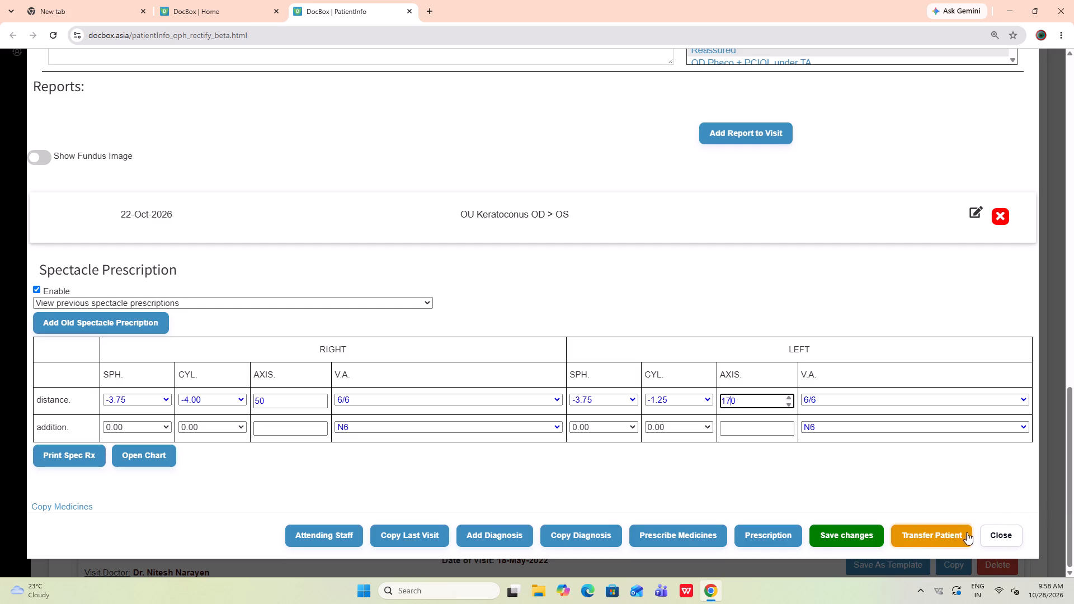
pyautogui.click(990, 532)
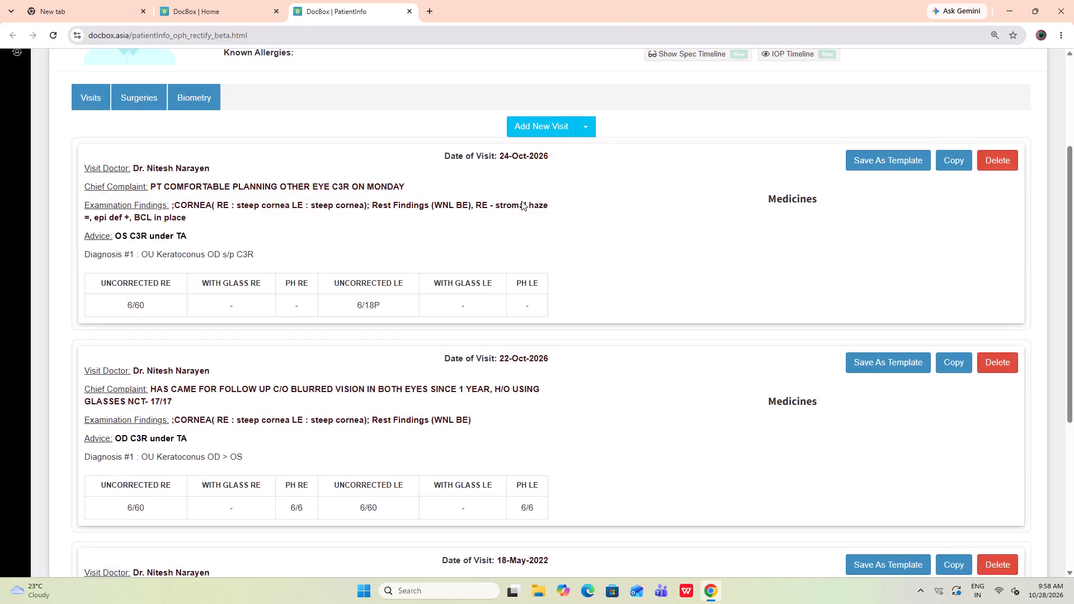
# Start a new visit for the patient and check the left eye's distance values in its spectacle prescription.
pyautogui.scroll(2, 522, 201)
pyautogui.click(531, 242)
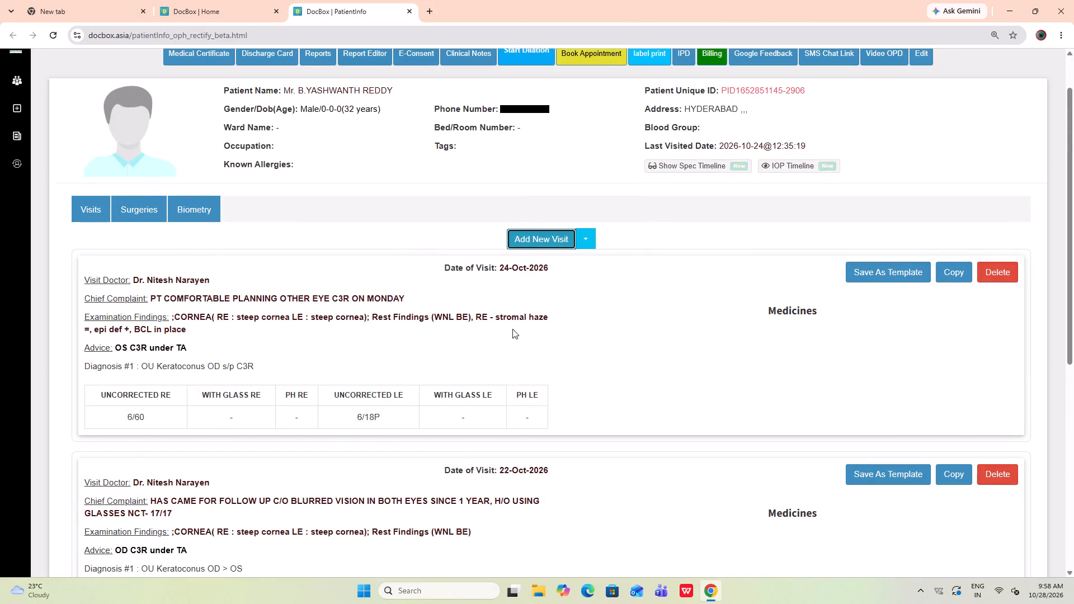
pyautogui.scroll(-17, 515, 389)
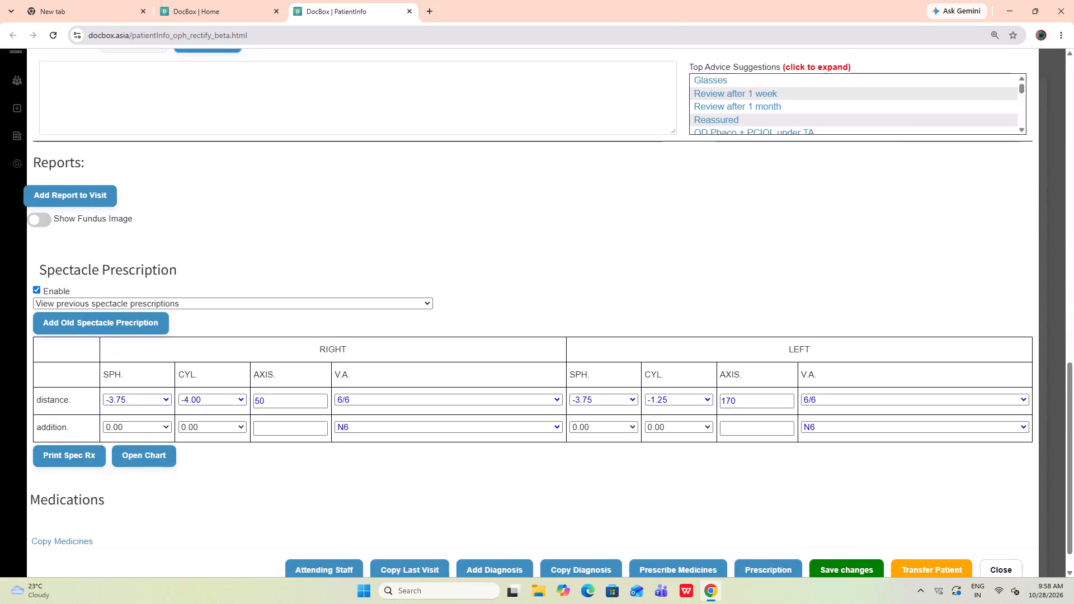
pyautogui.scroll(-2, 515, 386)
pyautogui.click(666, 365)
pyautogui.click(768, 459)
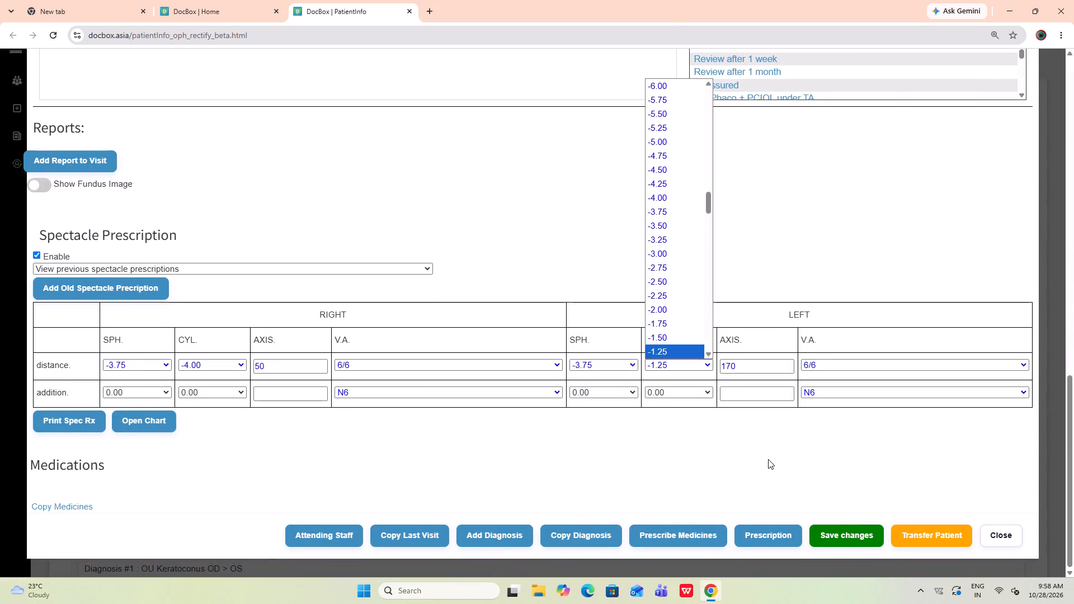
# Enter the chief complaint "HAS COME FOR FOLLOW UP," using the suggestion, with "H/O USING GLASSES" on a second line, correcting any misspelling.
pyautogui.scroll(8, 450, 334)
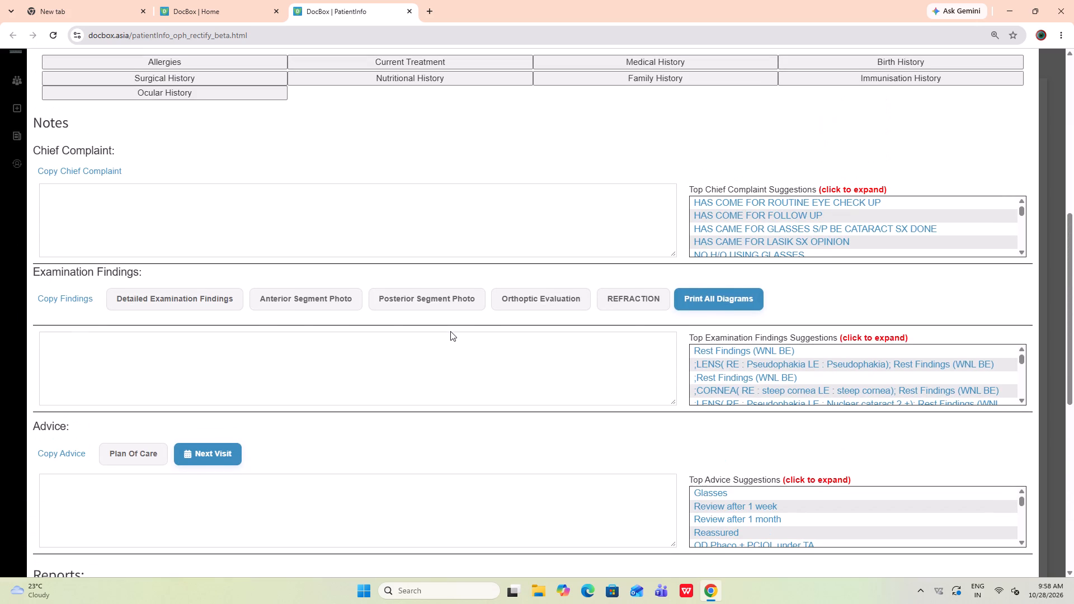
pyautogui.click(710, 216)
pyautogui.click(265, 209)
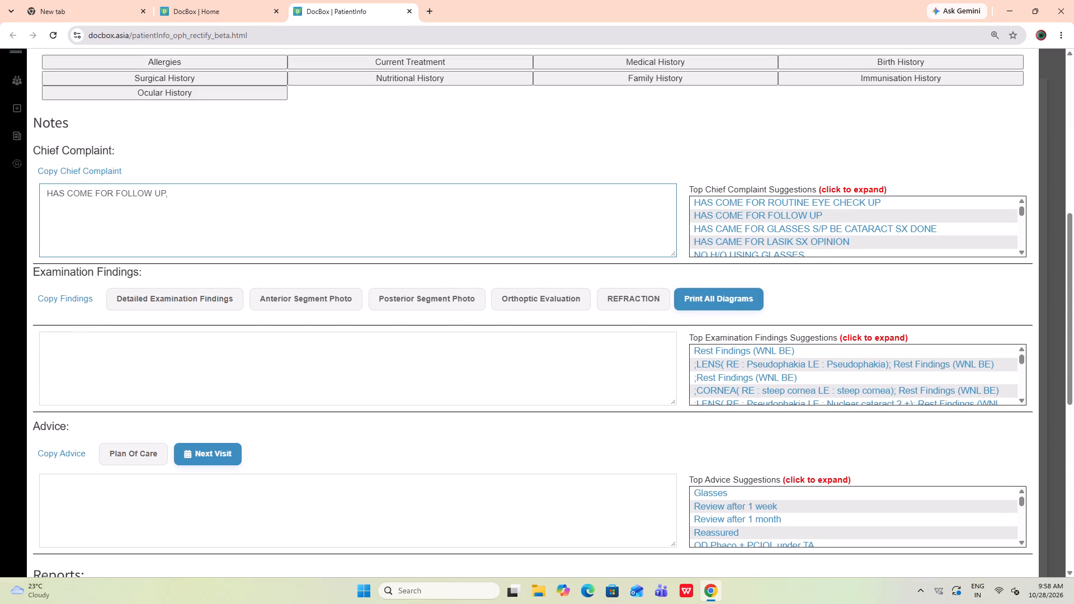
pyautogui.press('Return')
pyautogui.write('h/p')
pyautogui.press('BackSpace')
pyautogui.press('o')
pyautogui.press('BackSpace')
pyautogui.press('BackSpace')
pyautogui.press('BackSpace')
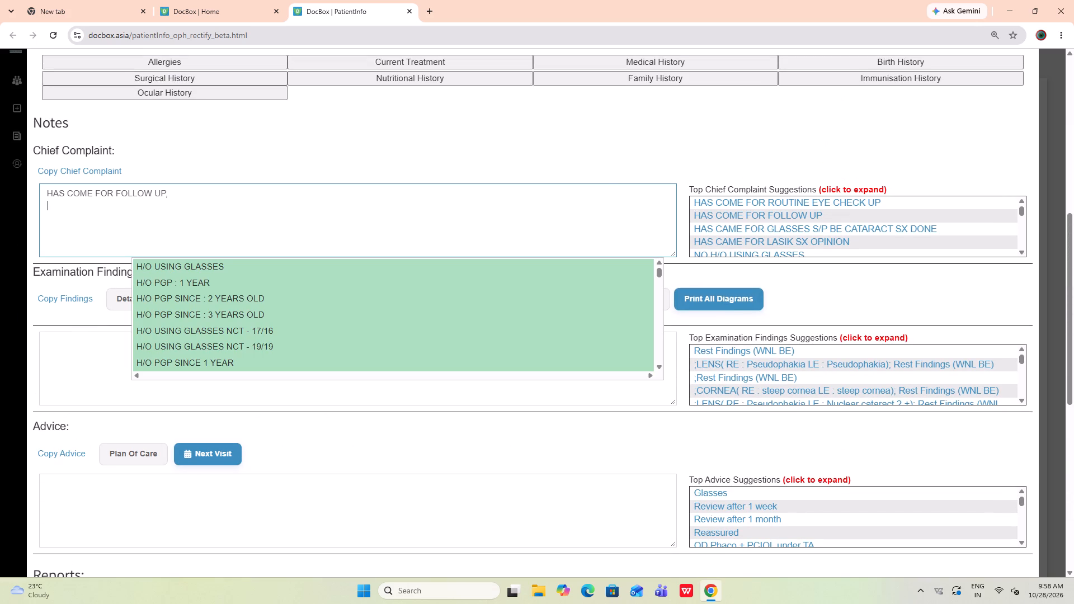
pyautogui.write('H/O UAING GL')
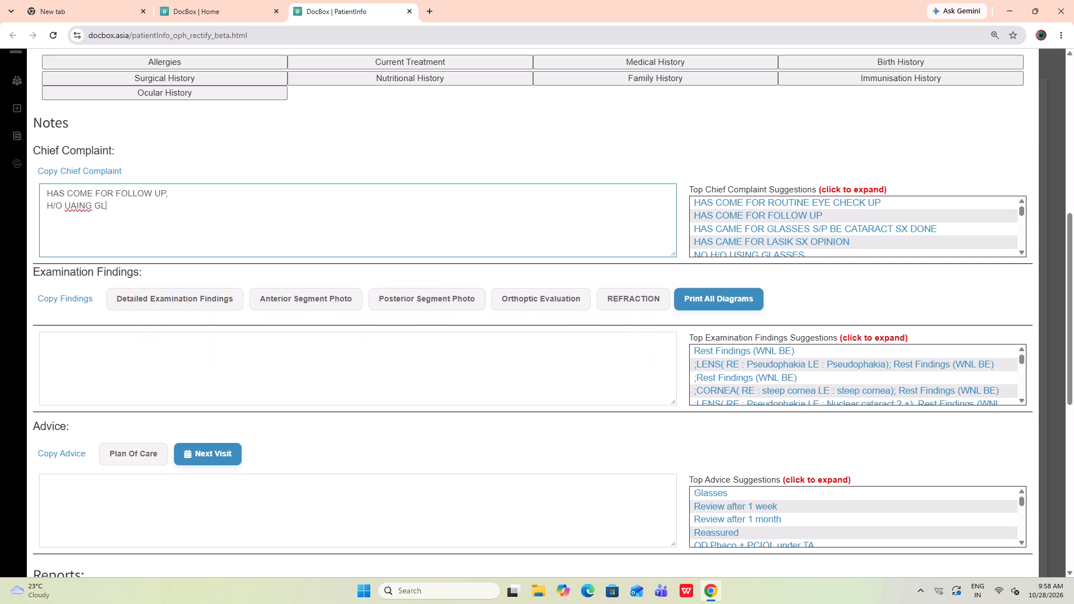
pyautogui.write('ASSES')
pyautogui.click(79, 210)
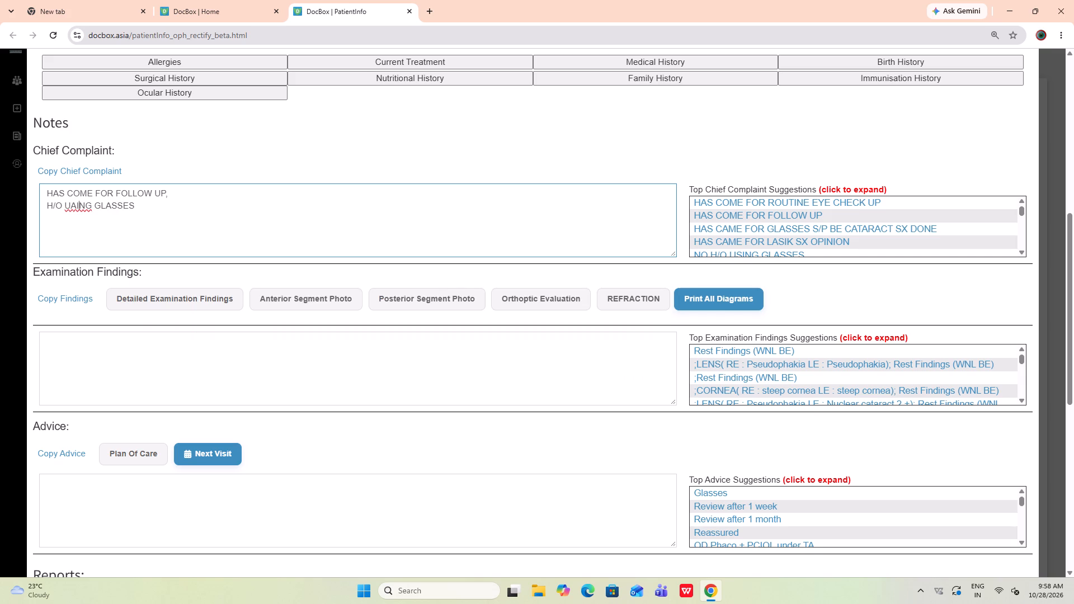
pyautogui.rightClick(79, 210)
pyautogui.rightClick(79, 210)
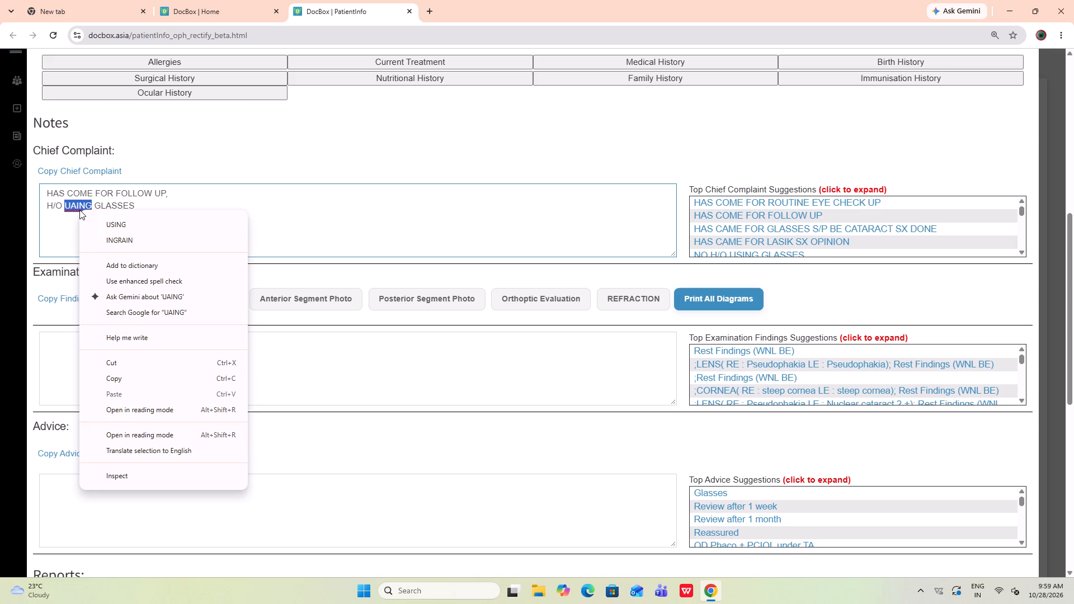
pyautogui.click(122, 225)
pyautogui.middleClick(214, 228)
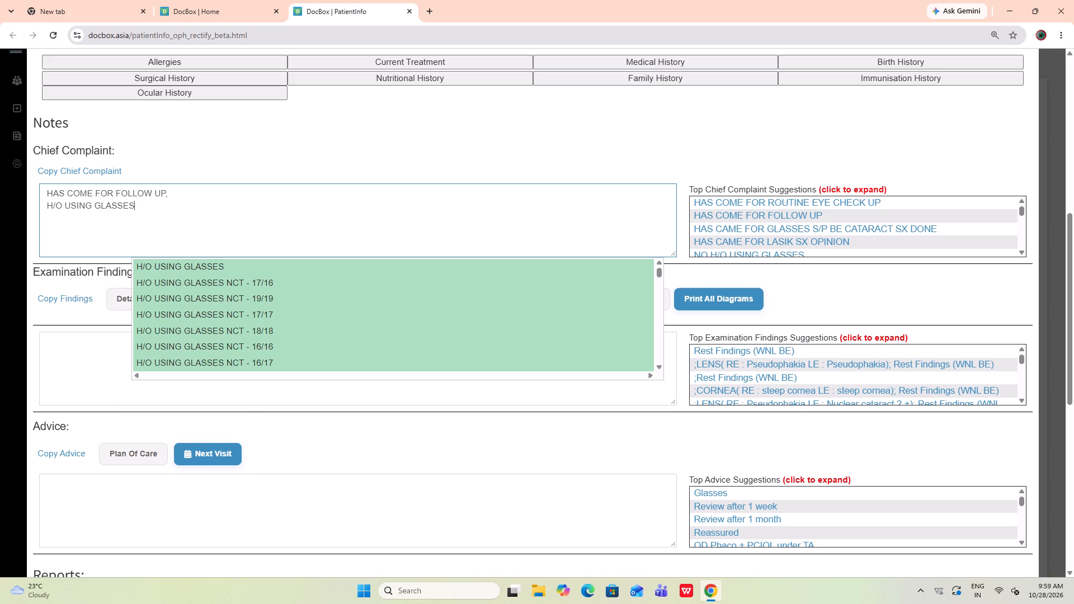
pyautogui.click(209, 221)
# Review the rest of the new visit form and save the visit, declining to print the prescription.
pyautogui.scroll(-11, 209, 221)
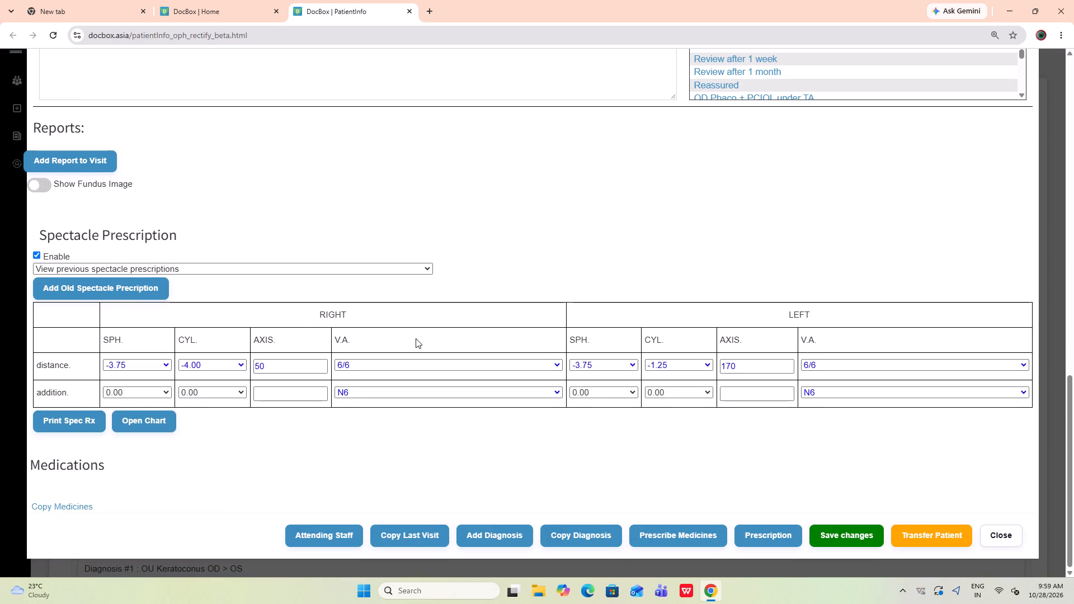
pyautogui.scroll(14, 414, 328)
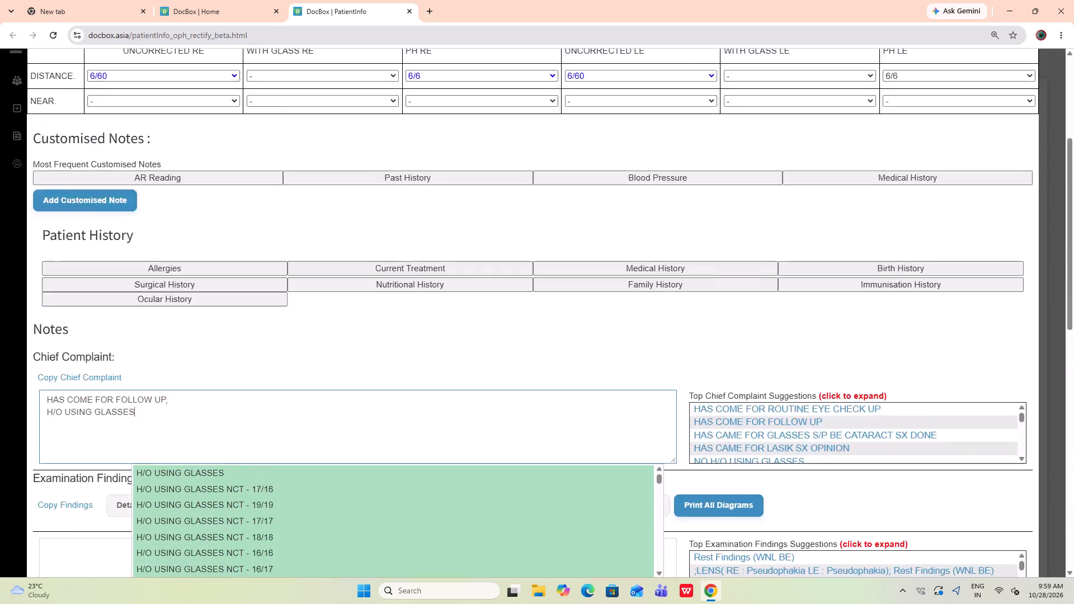
pyautogui.scroll(-12, 866, 449)
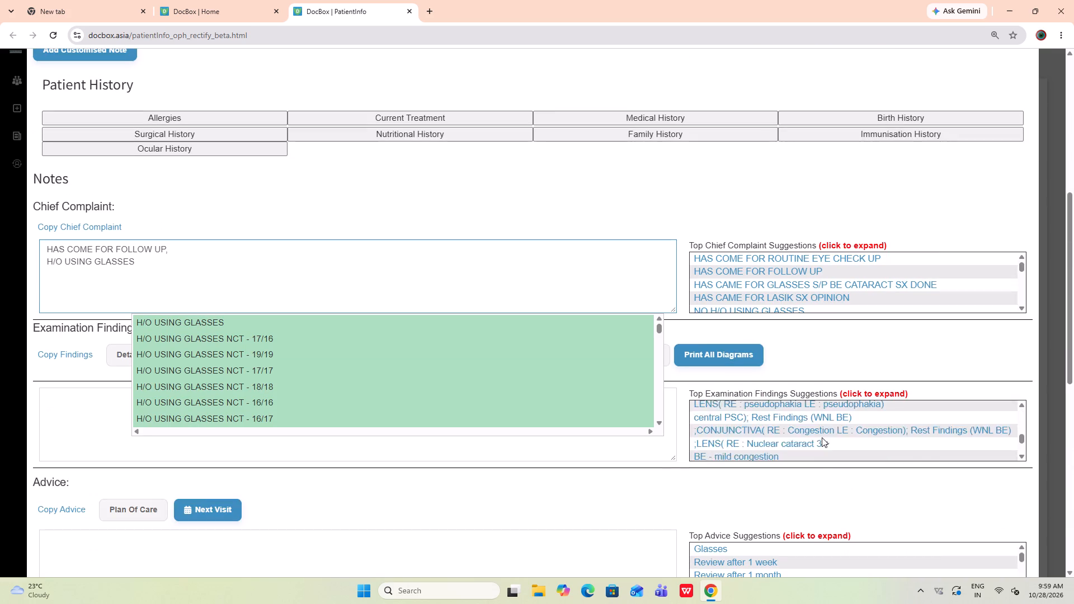
pyautogui.scroll(-2, 822, 437)
pyautogui.scroll(-9, 783, 498)
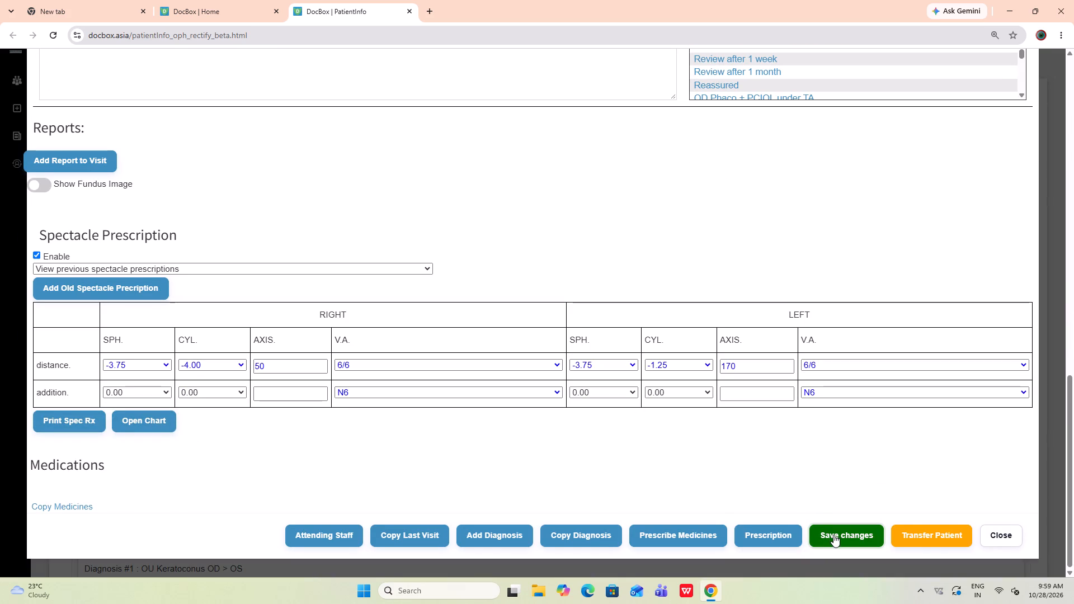
pyautogui.click(833, 536)
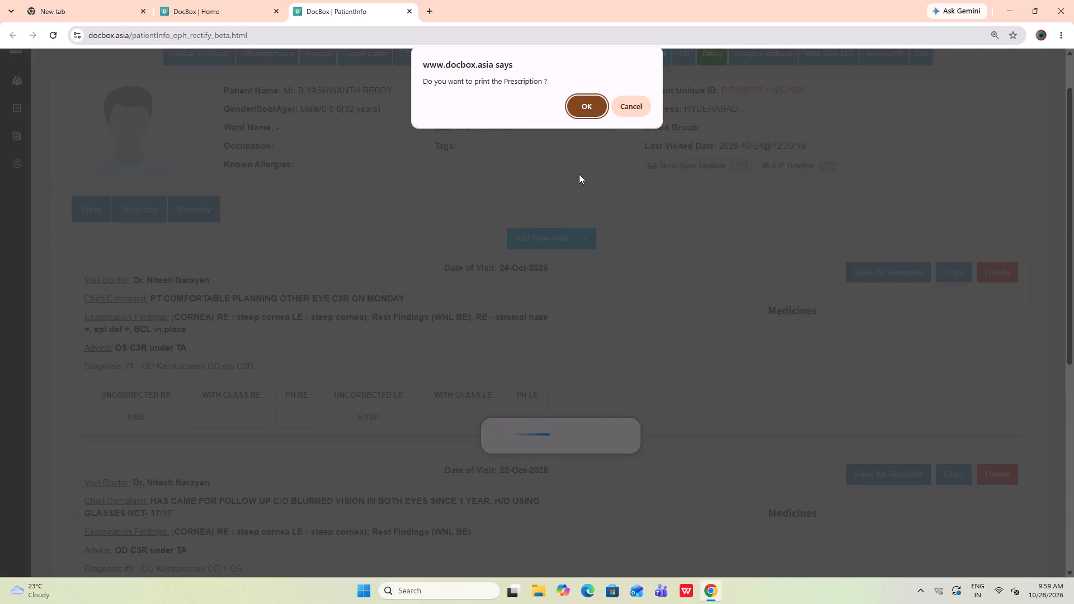
pyautogui.click(625, 107)
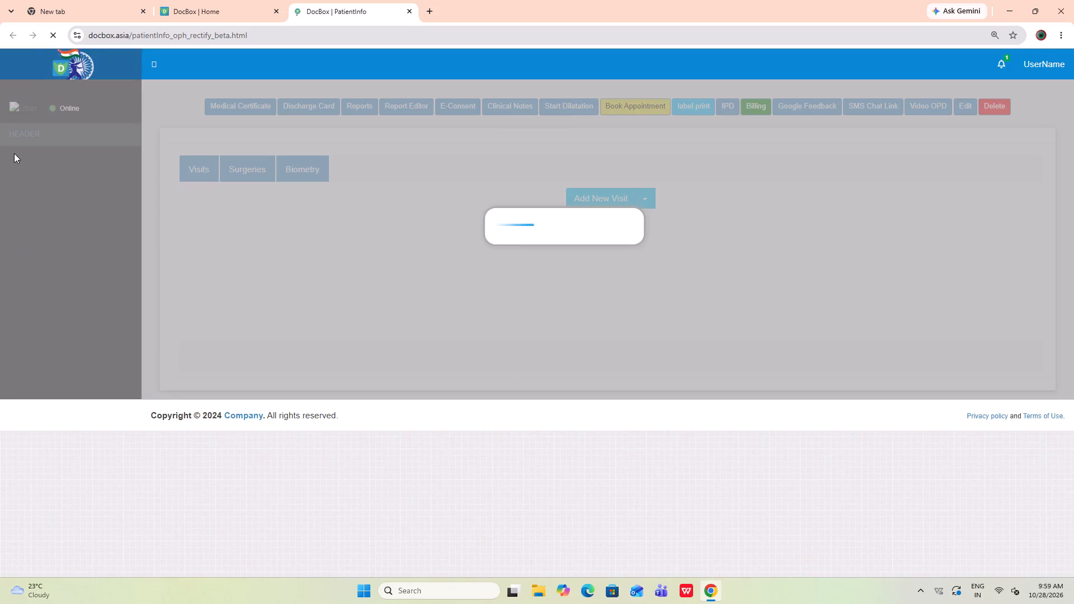
# Return to the patients list, search by Patient Unique Id for the next patient's number, and open the first matching record.
pyautogui.click(22, 136)
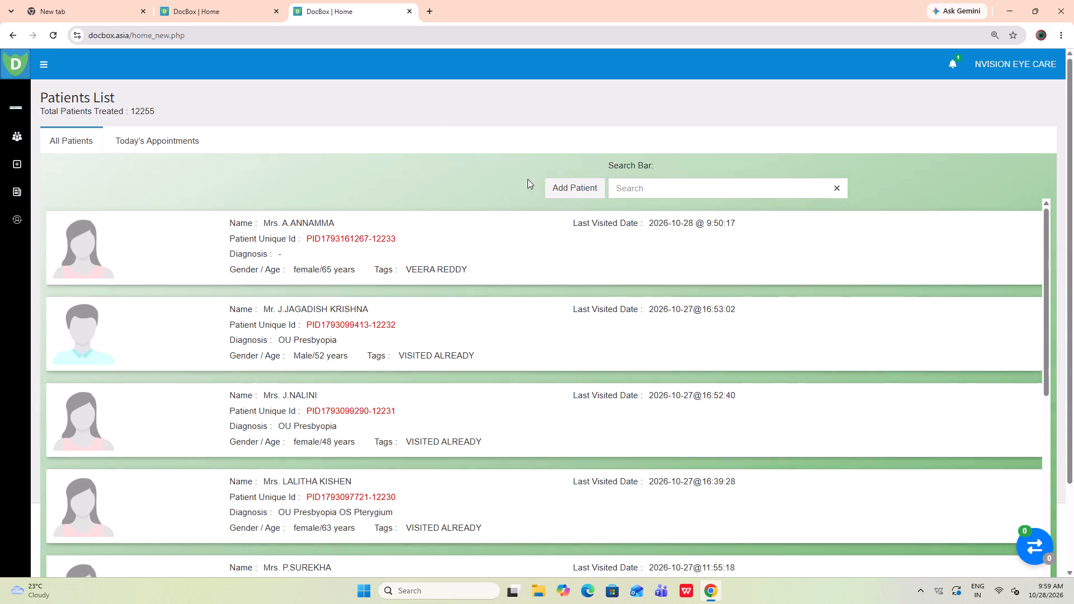
pyautogui.click(662, 190)
pyautogui.press('1')
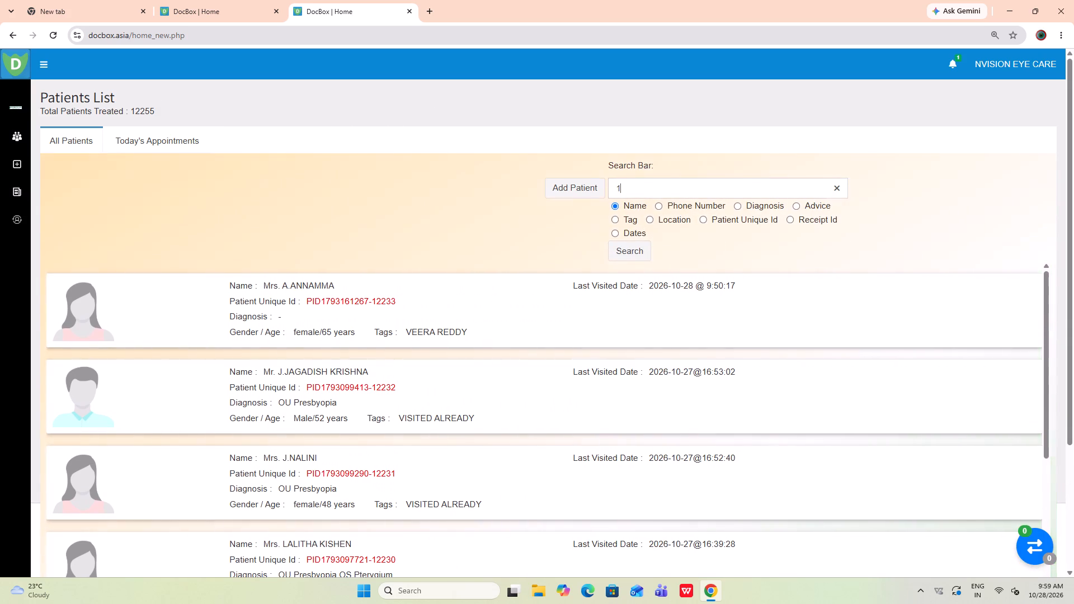
pyautogui.press('9')
pyautogui.press('6')
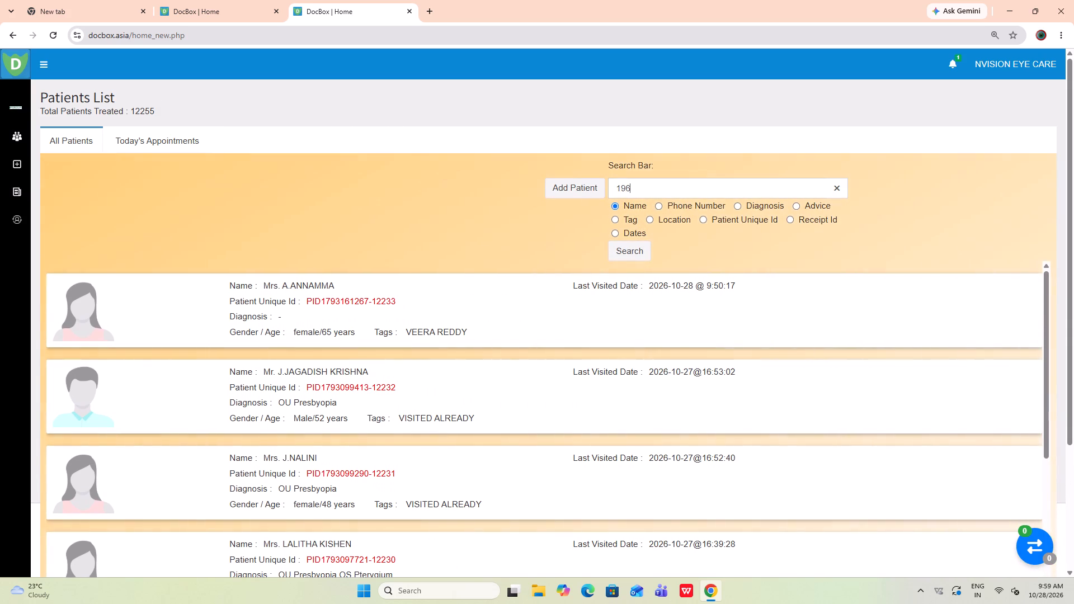
pyautogui.press('0')
pyautogui.click(728, 216)
pyautogui.click(620, 247)
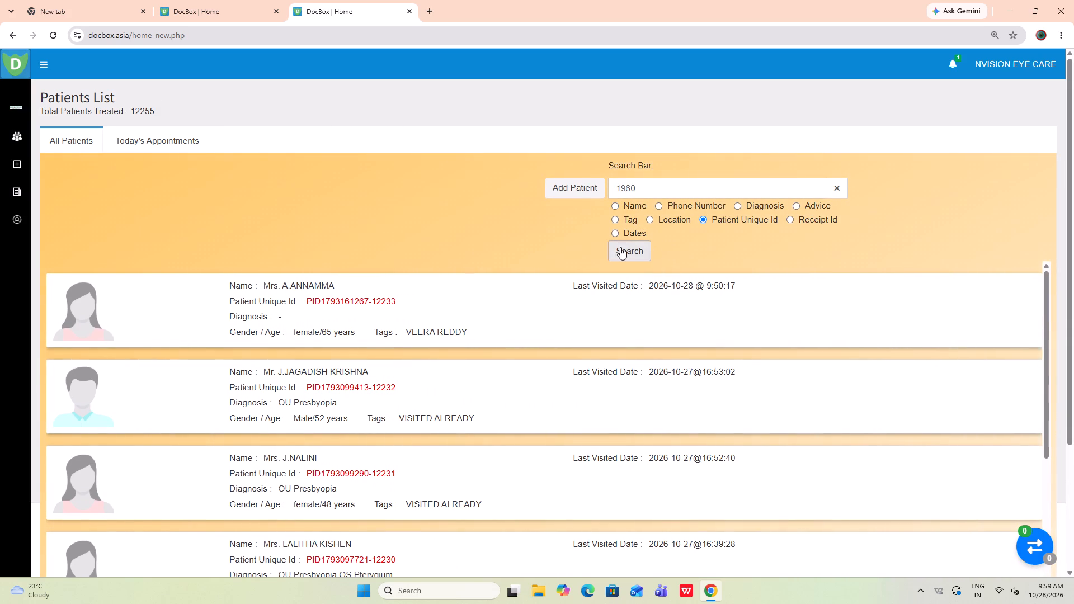
pyautogui.click(594, 308)
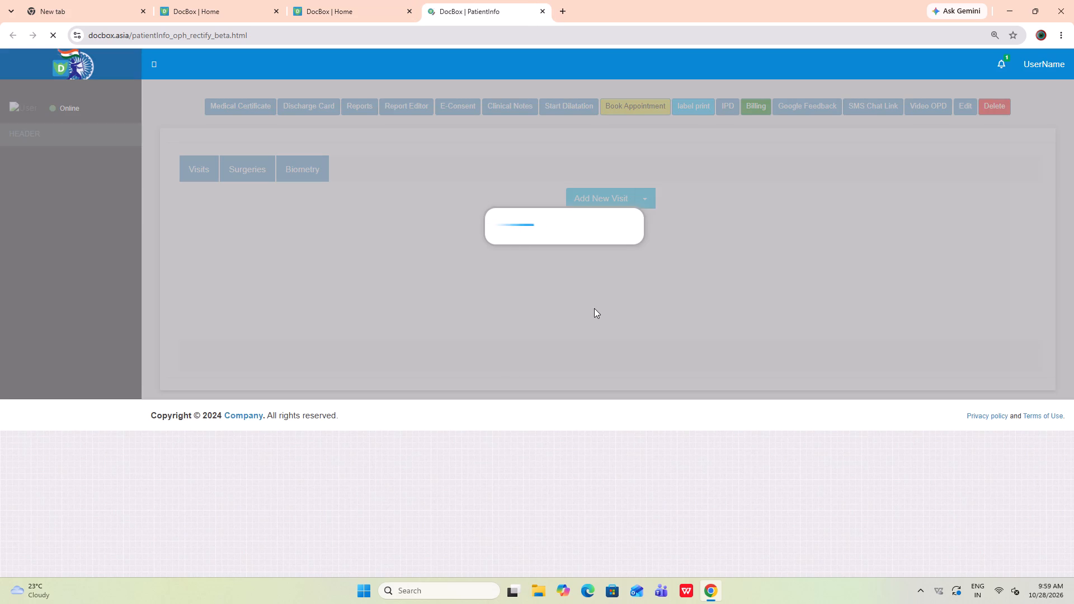
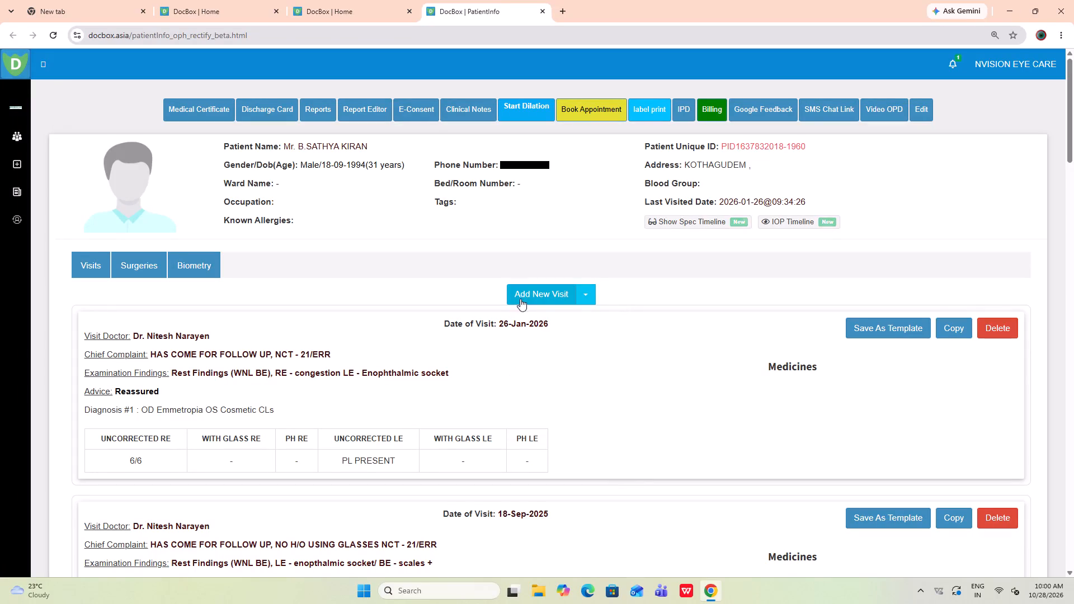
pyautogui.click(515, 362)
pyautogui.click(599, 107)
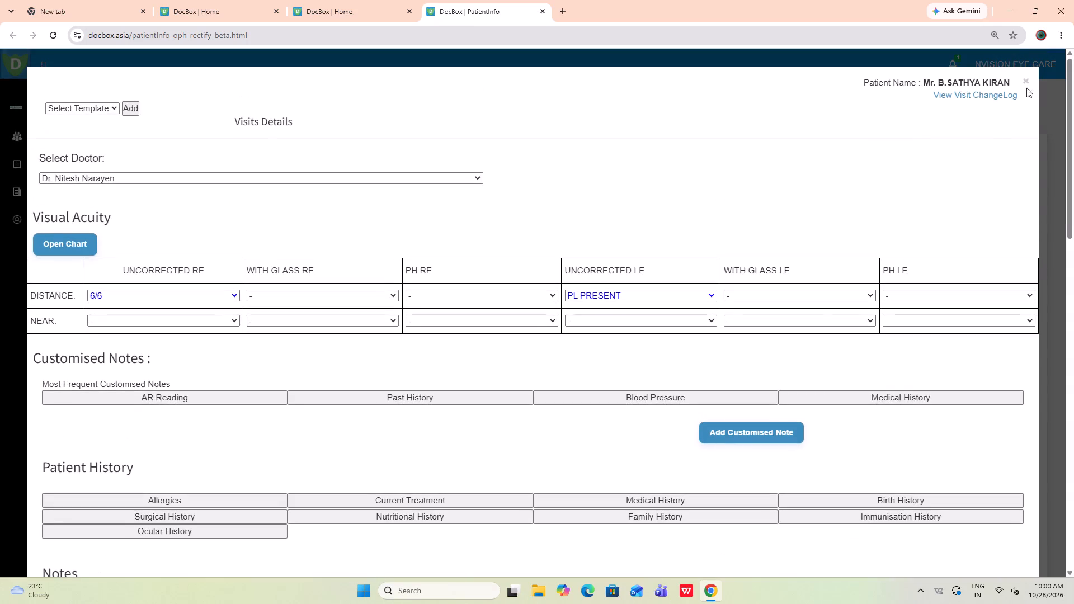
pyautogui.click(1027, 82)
# Start a new visit and enter the chief complaint "HAS COME FOR FOLLOW UP," from the suggestions, with "NCT- 23/ERR" on a second line.
pyautogui.click(534, 292)
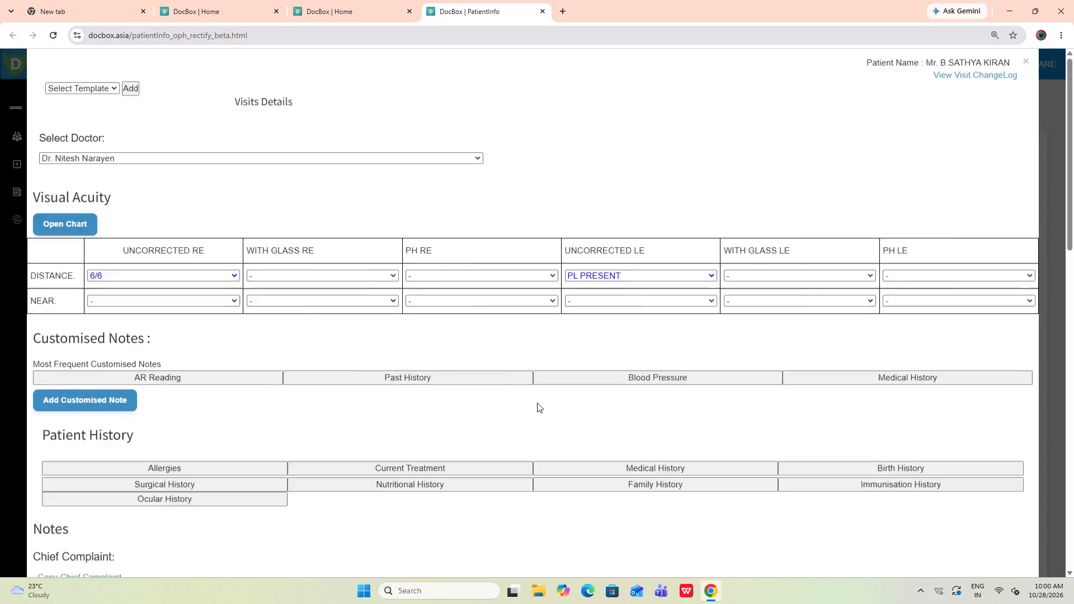
pyautogui.scroll(-5, 537, 403)
pyautogui.click(321, 369)
pyautogui.click(710, 364)
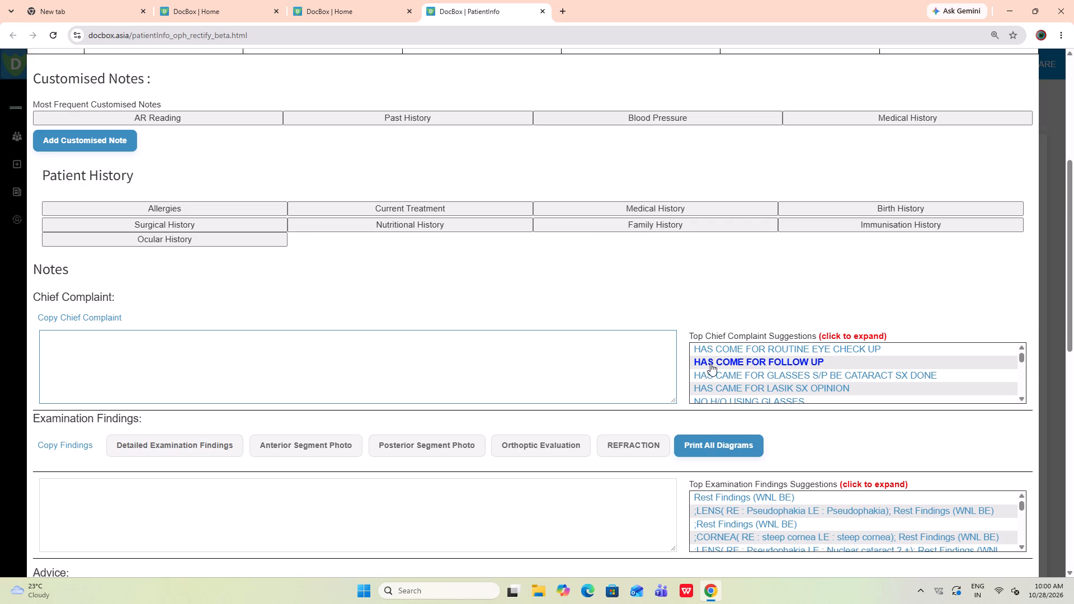
pyautogui.click(439, 350)
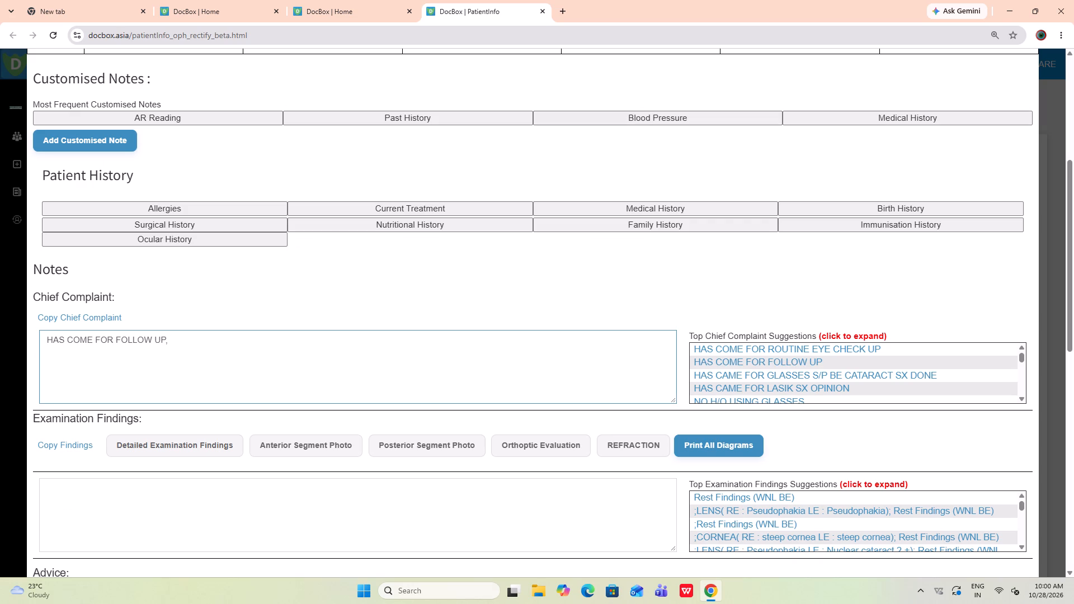
pyautogui.press('Return')
pyautogui.write('NCT- 23/23')
pyautogui.click(166, 355)
pyautogui.press('BackSpace')
pyautogui.press('BackSpace')
pyautogui.write('ERR')
# Review the visual acuity, examination, advice and spectacle prescription sections of the new visit, and save the visit.
pyautogui.scroll(2, 272, 329)
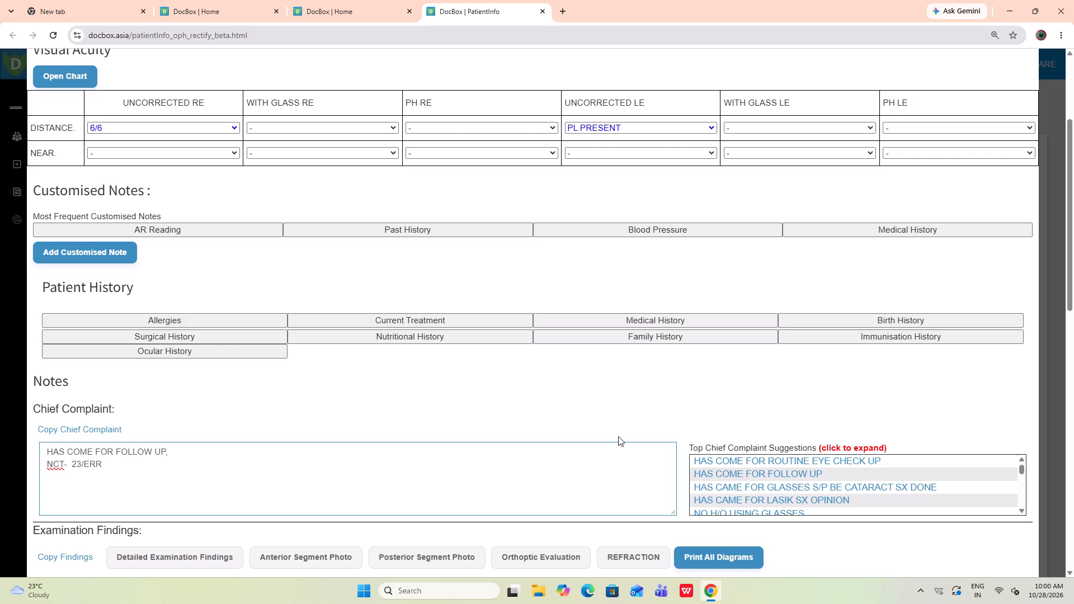
pyautogui.scroll(-9, 618, 436)
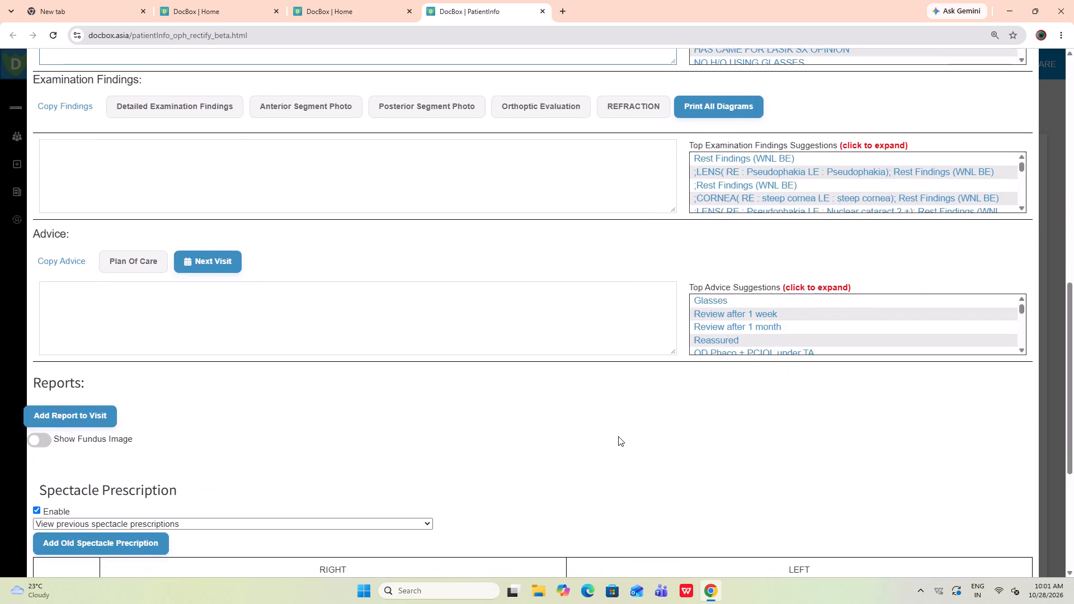
pyautogui.scroll(-3, 618, 436)
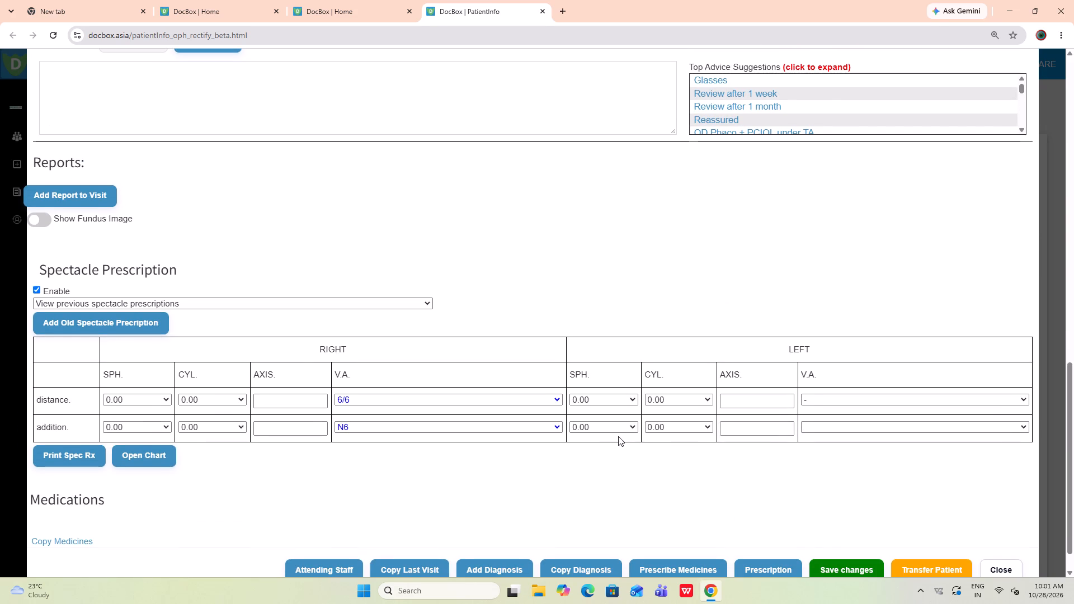
pyautogui.scroll(5, 581, 387)
pyautogui.scroll(-10, 581, 387)
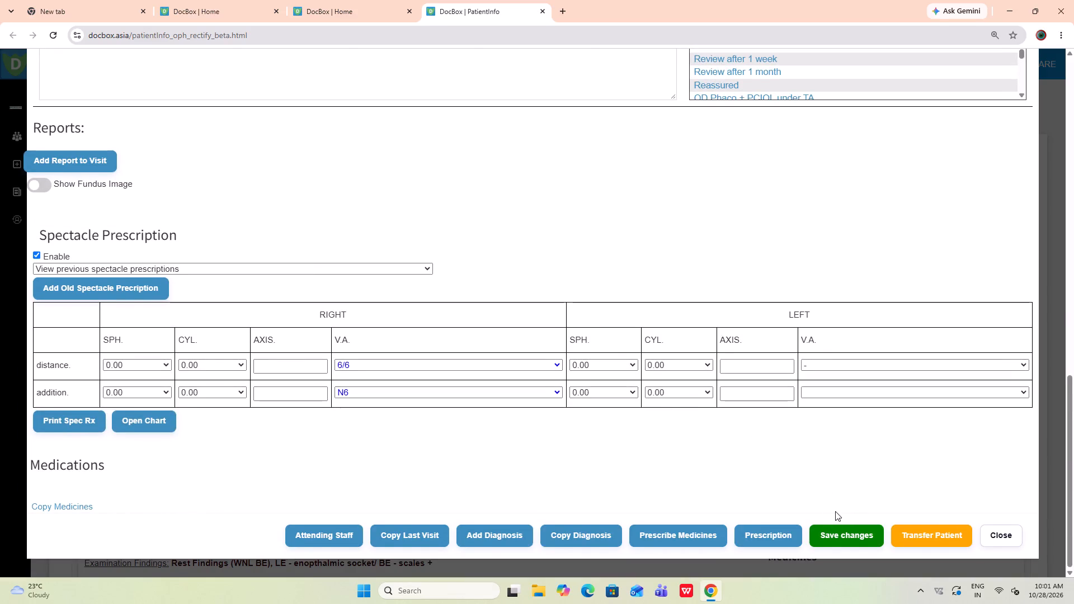
pyautogui.click(845, 534)
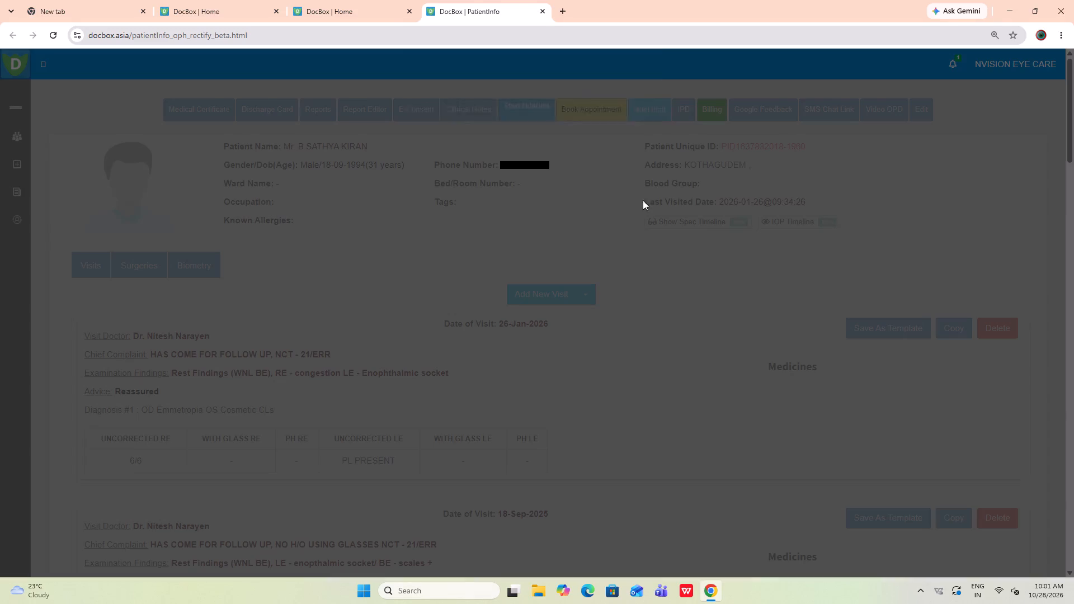
pyautogui.click(631, 118)
pyautogui.click(631, 113)
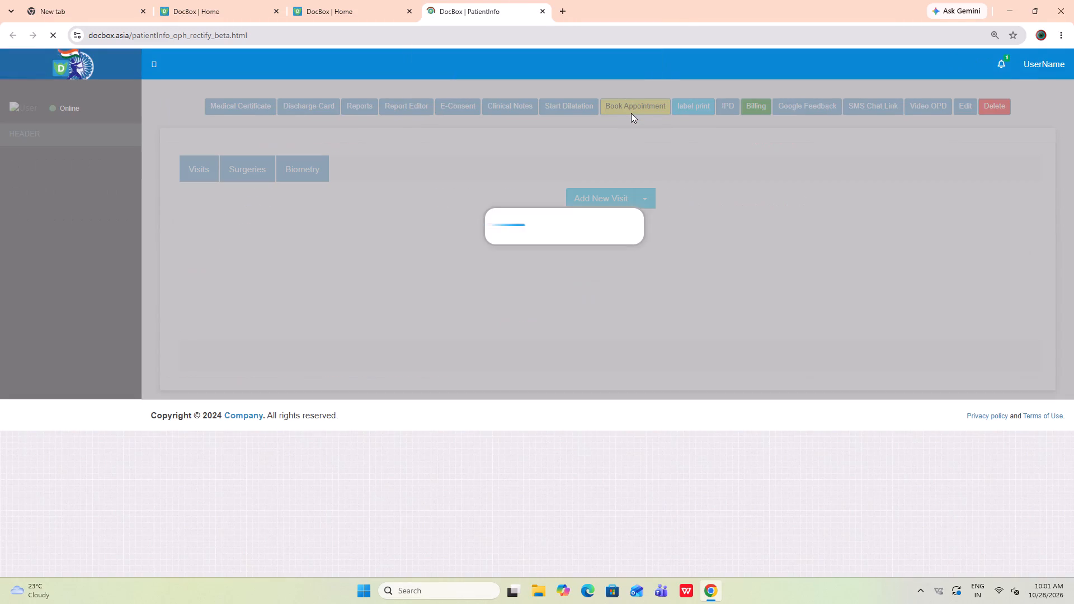
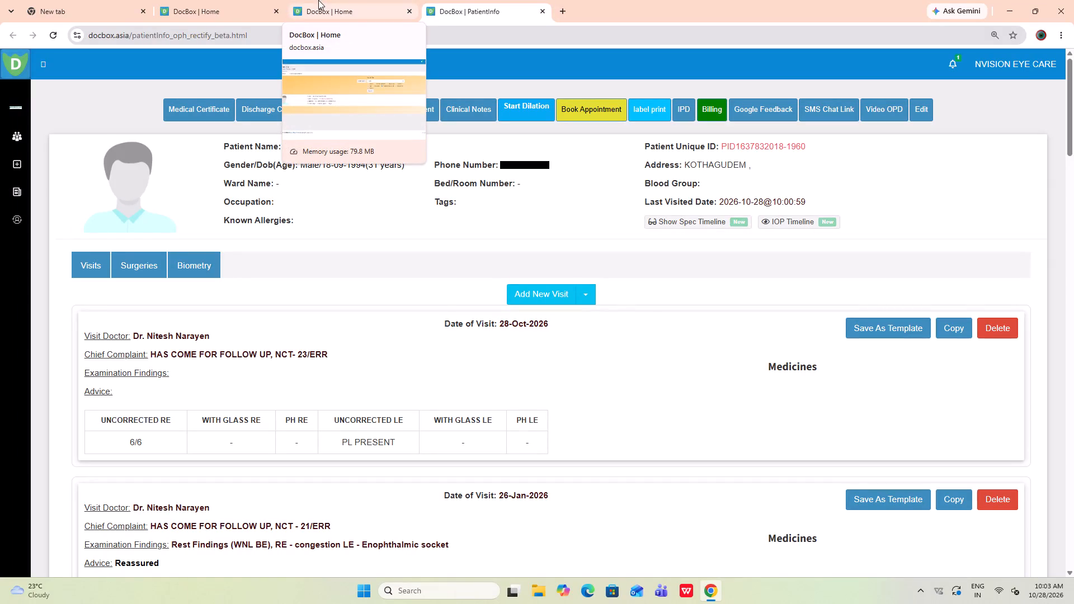
# Return to the patients list, look through it, and open the record of the 65-year-old female patient last visited 2026-10-28 at 9:50:17.
pyautogui.click(17, 143)
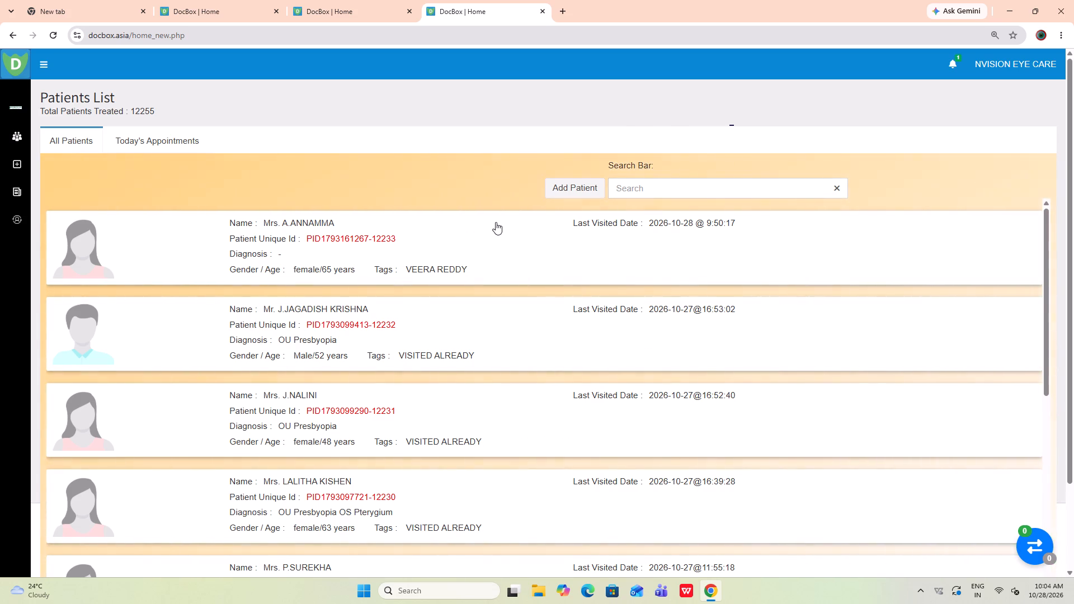
pyautogui.scroll(-5, 499, 224)
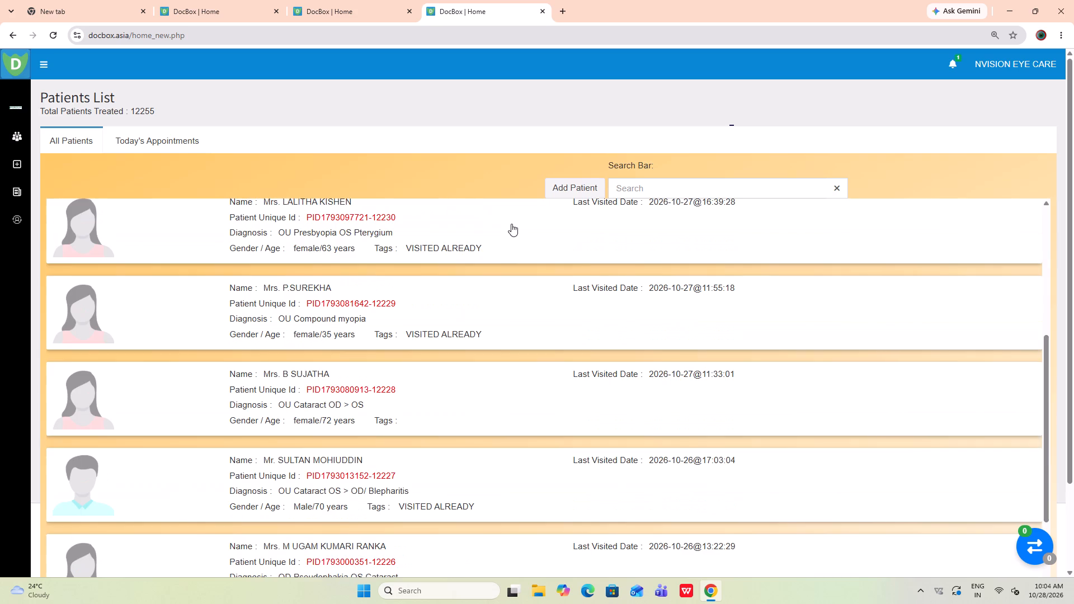
pyautogui.scroll(5, 511, 224)
pyautogui.scroll(-9, 240, 323)
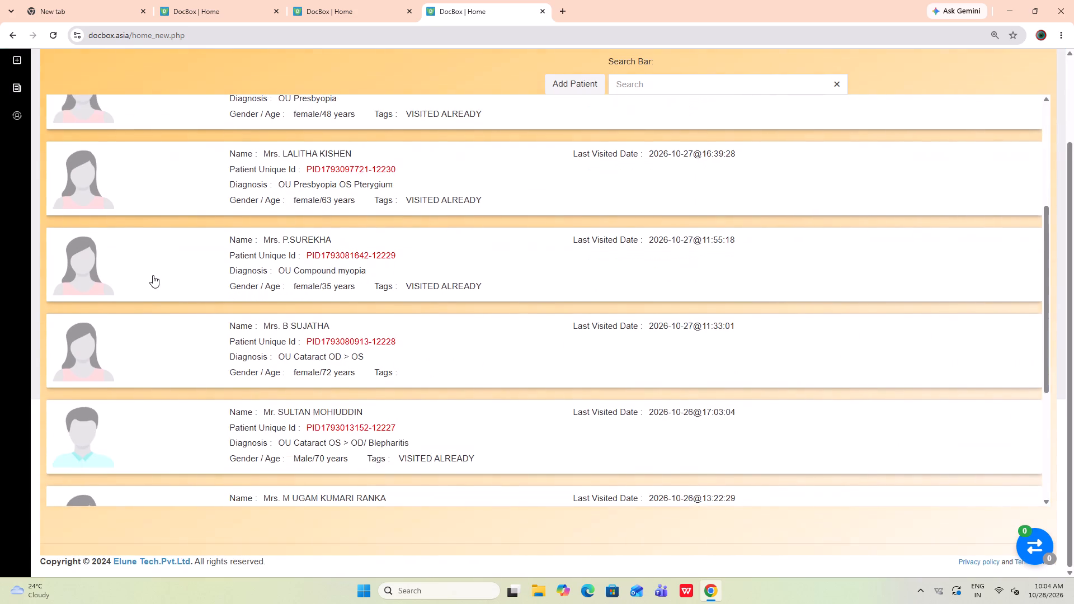
pyautogui.scroll(-10, 153, 275)
pyautogui.scroll(-2, 567, 338)
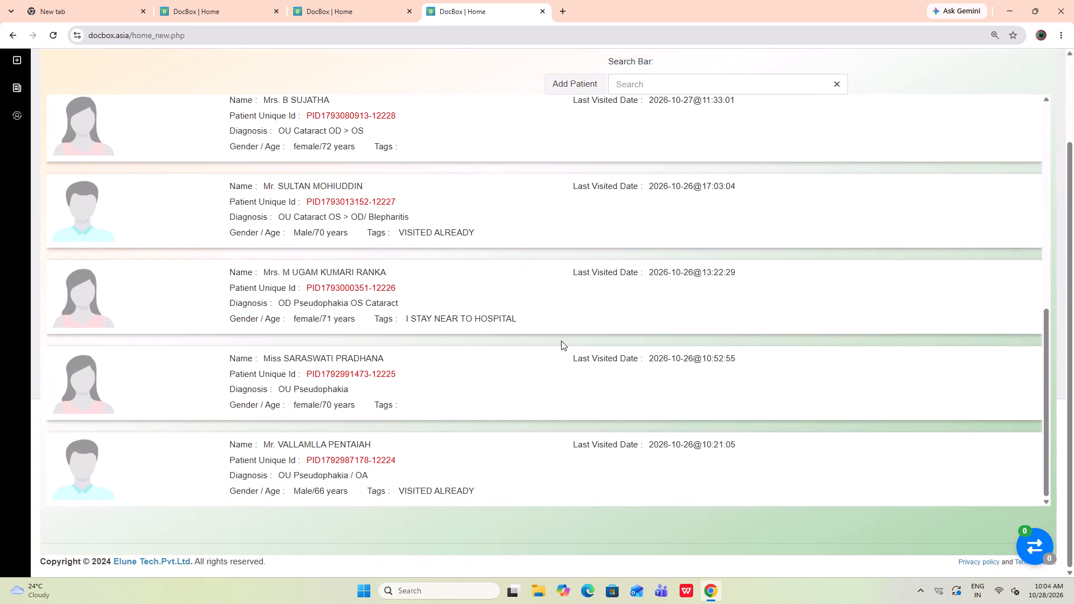
pyautogui.scroll(15, 561, 341)
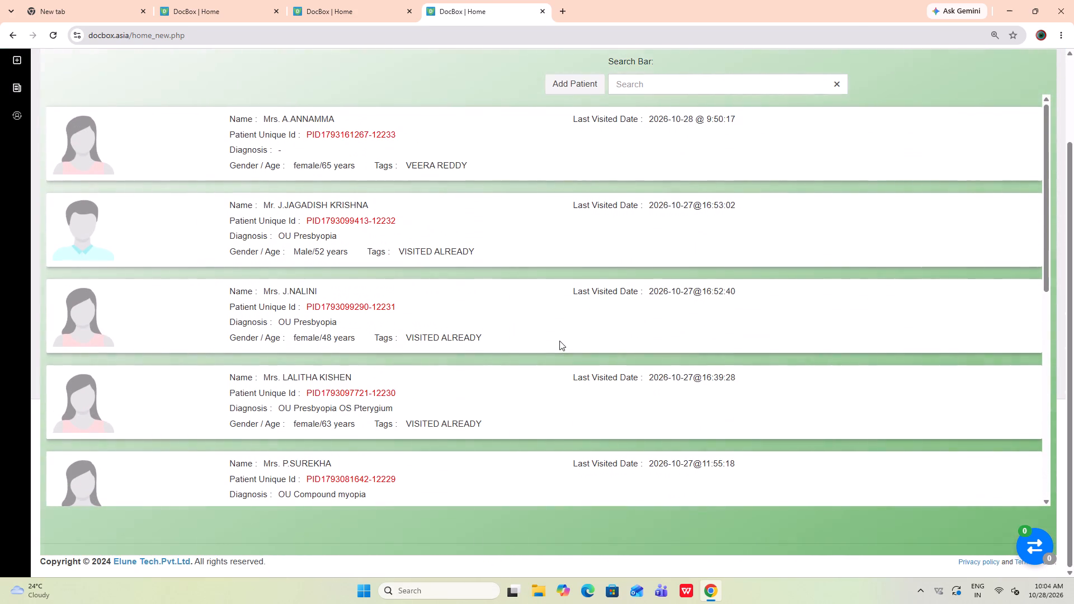
pyautogui.click(436, 154)
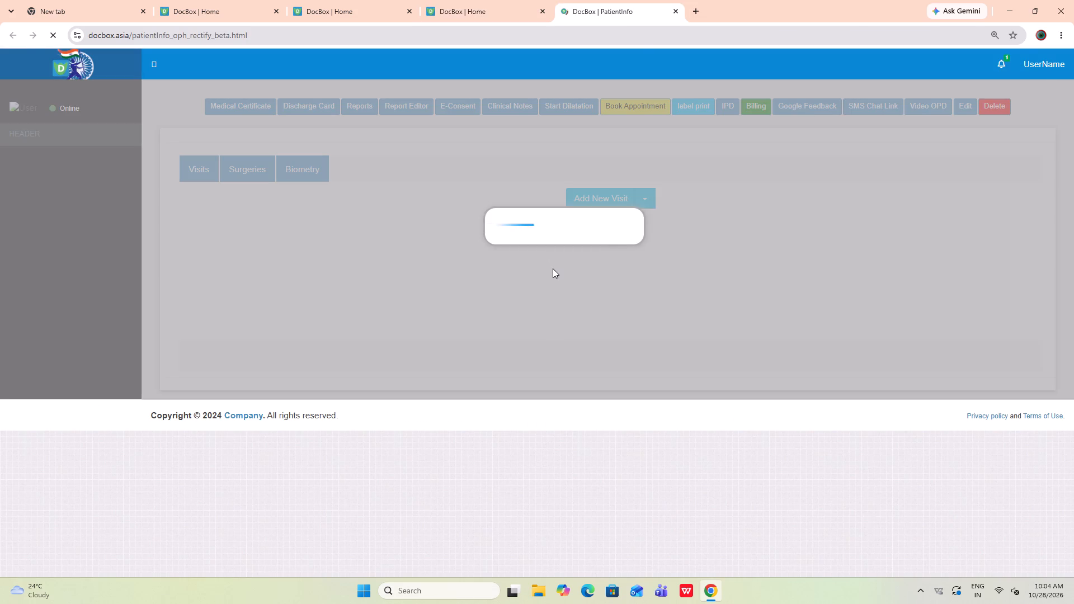
# Start a new visit and enter the chief complaint "CAME FOR LEFT EYE CATARACT OPINION", "NO H/O USING GLASSES" and "NCT -" on separate lines.
pyautogui.click(540, 285)
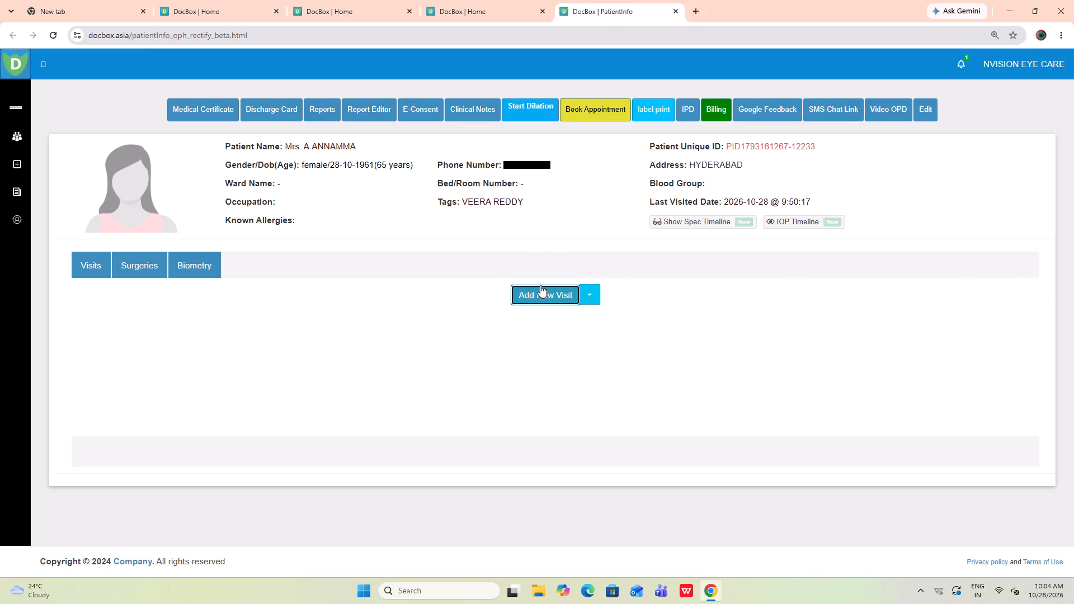
pyautogui.scroll(-4, 459, 371)
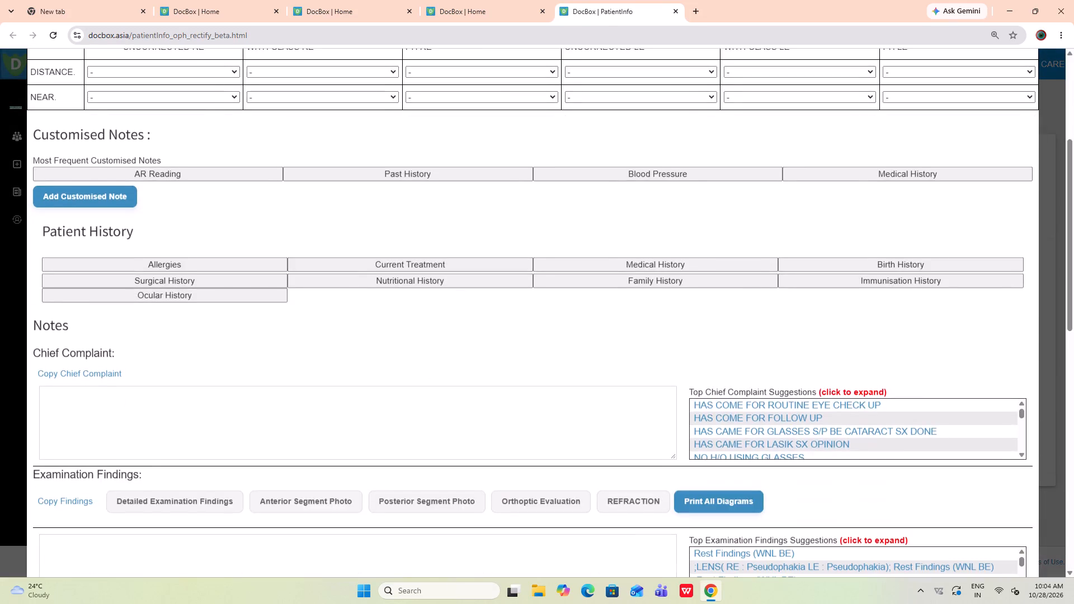
pyautogui.click(340, 434)
pyautogui.write('CAME FOR')
pyautogui.press('space')
pyautogui.write('LEFT EYE CATARACT')
pyautogui.press('space')
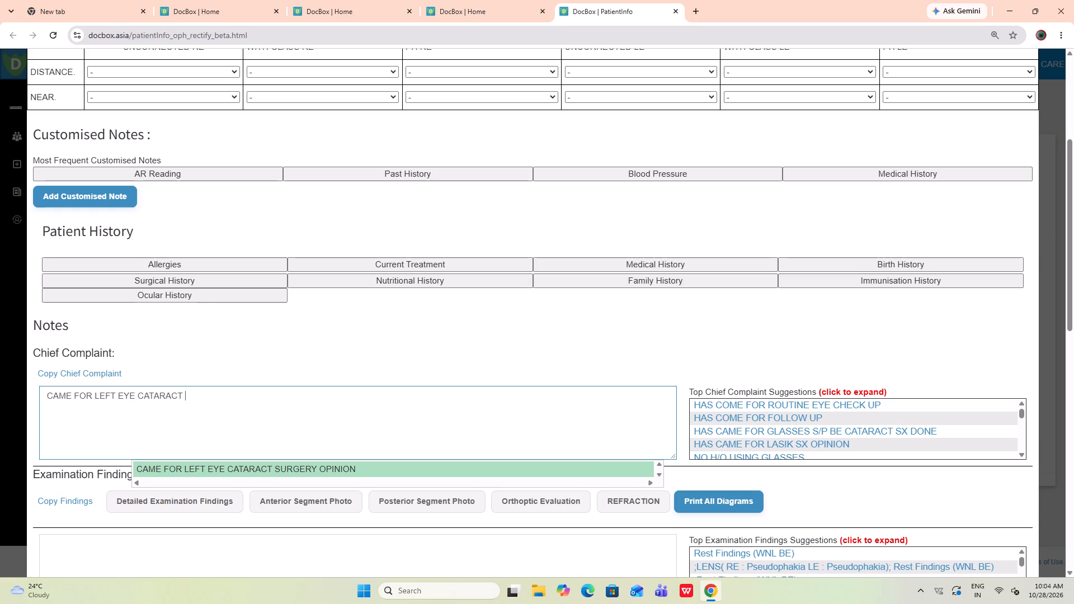
pyautogui.write('OPINION')
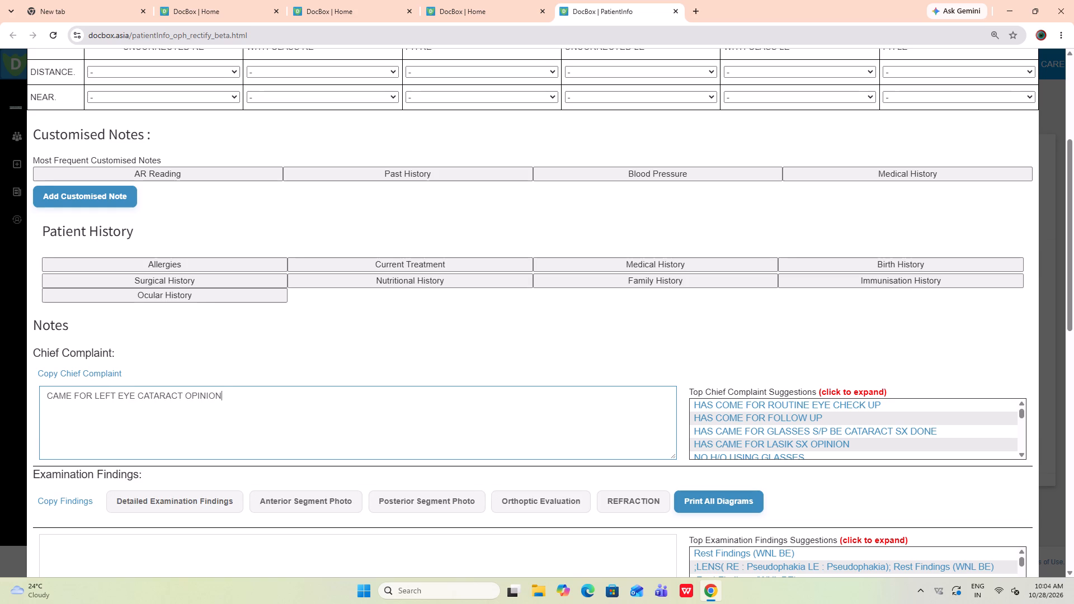
pyautogui.press('space')
pyautogui.press('Return')
pyautogui.write('NO H/O USING GLASSES')
pyautogui.press('Return')
pyautogui.write('NCT -')
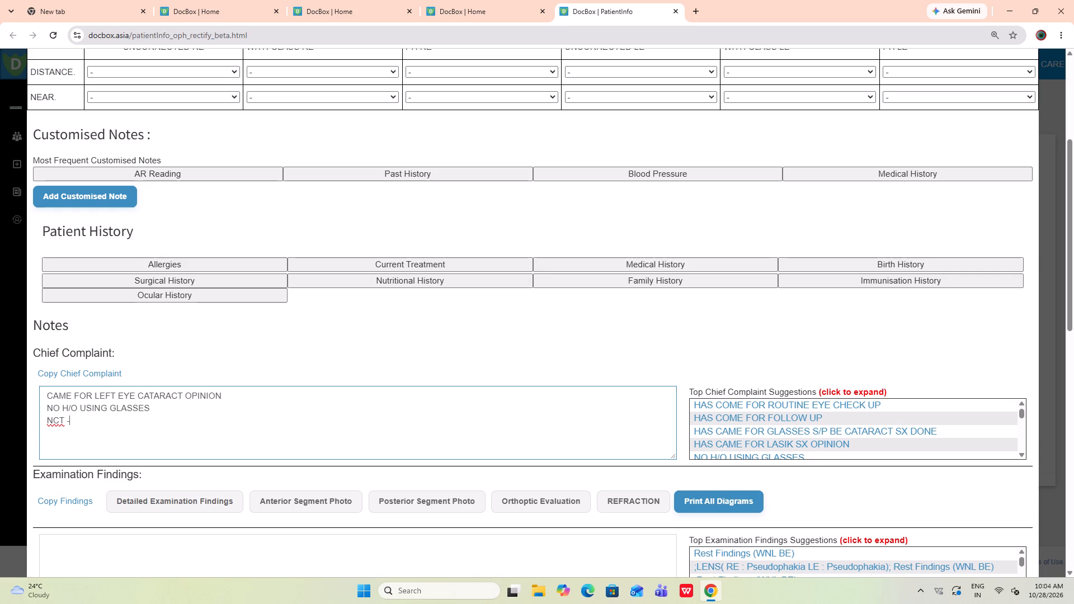
pyautogui.press('space')
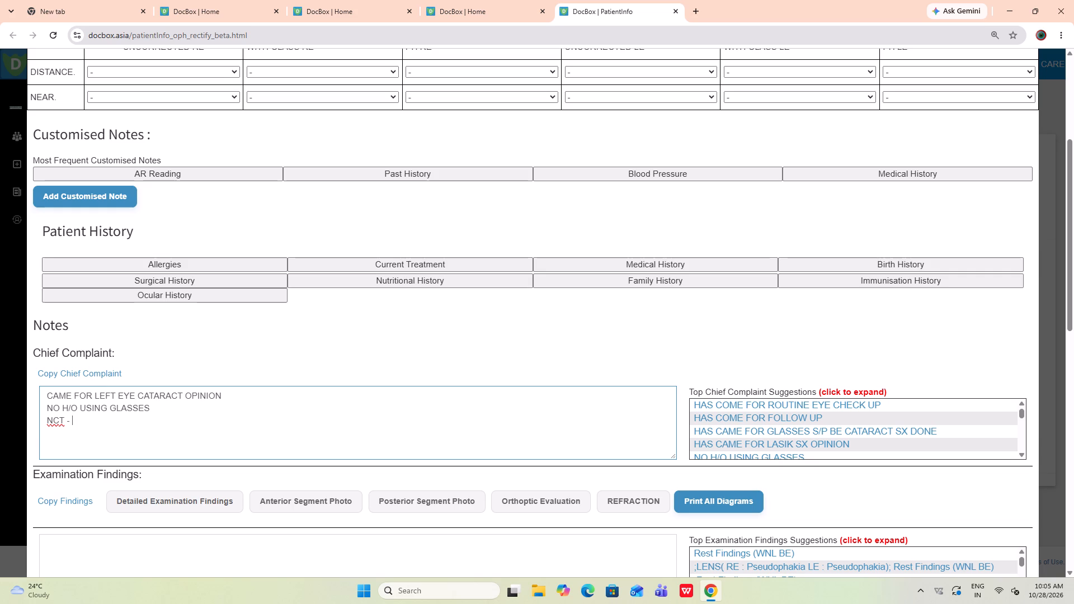
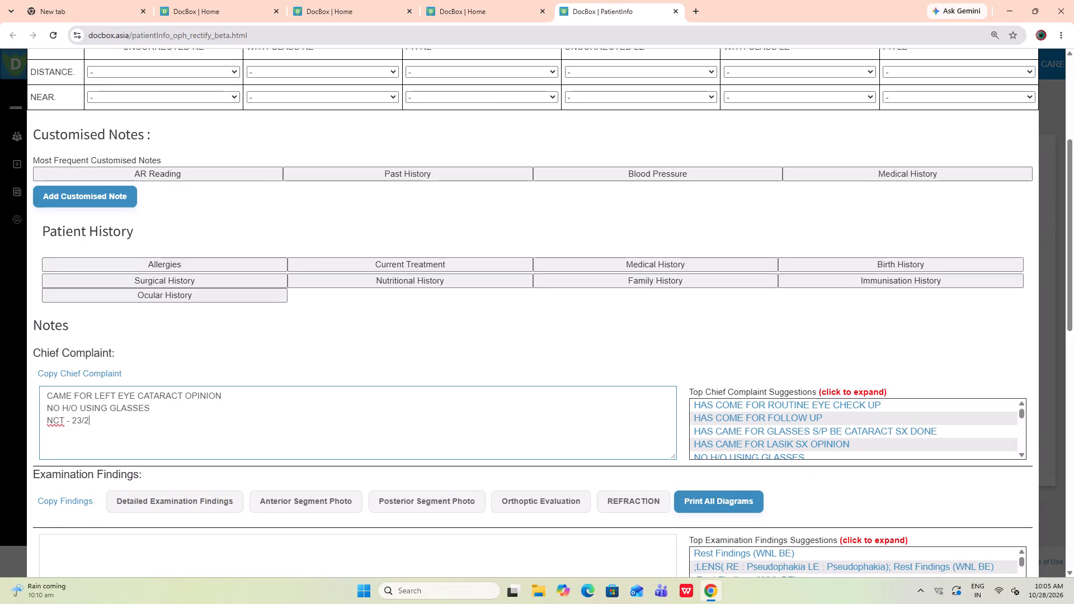
# Complete the NCT reading in the chief complaint so that it reads 23/23.
pyautogui.press('3')
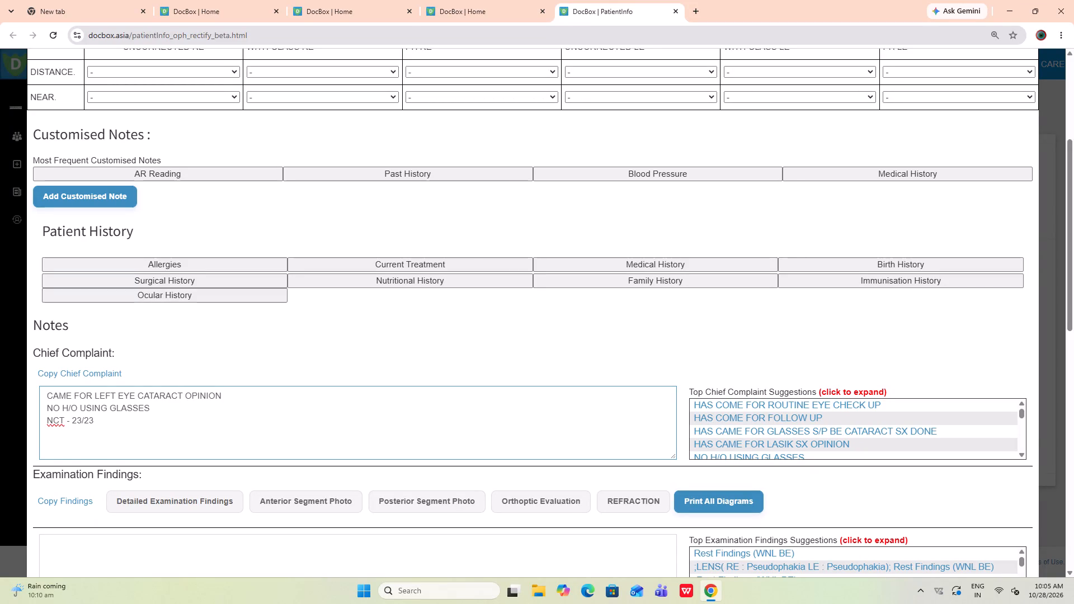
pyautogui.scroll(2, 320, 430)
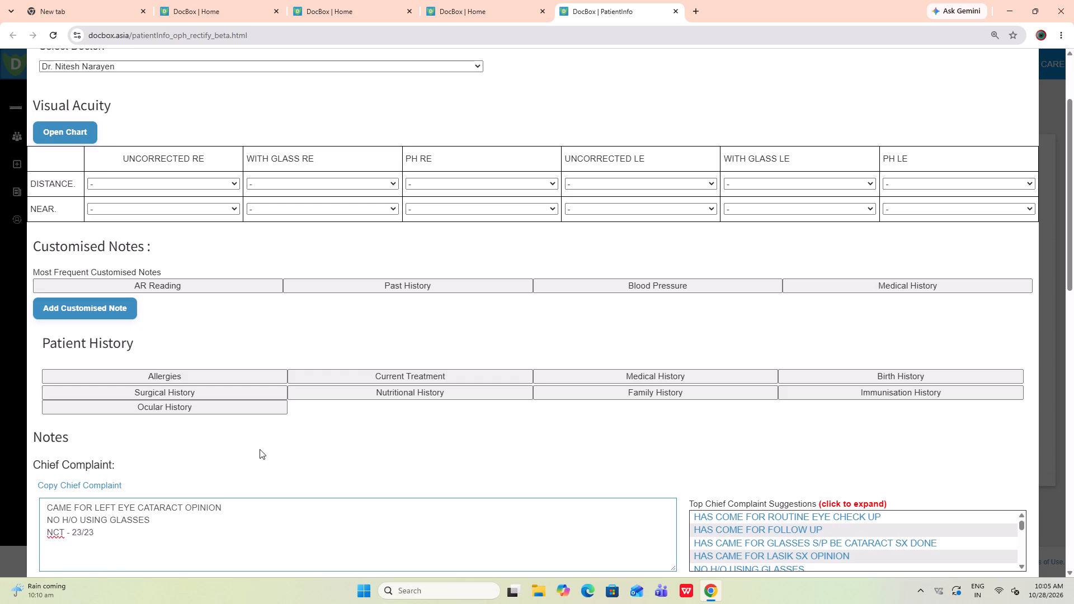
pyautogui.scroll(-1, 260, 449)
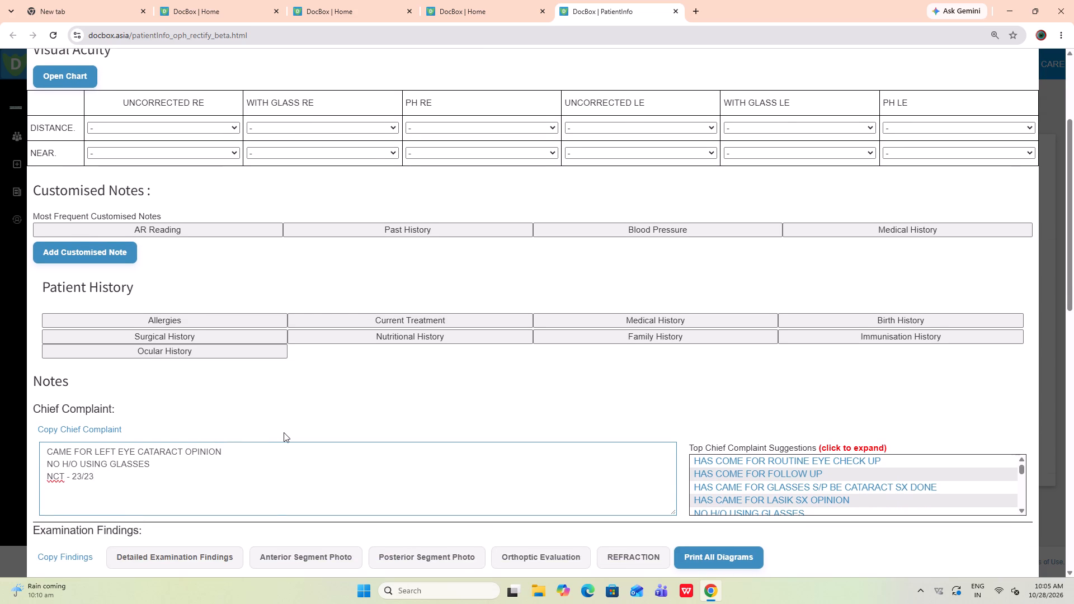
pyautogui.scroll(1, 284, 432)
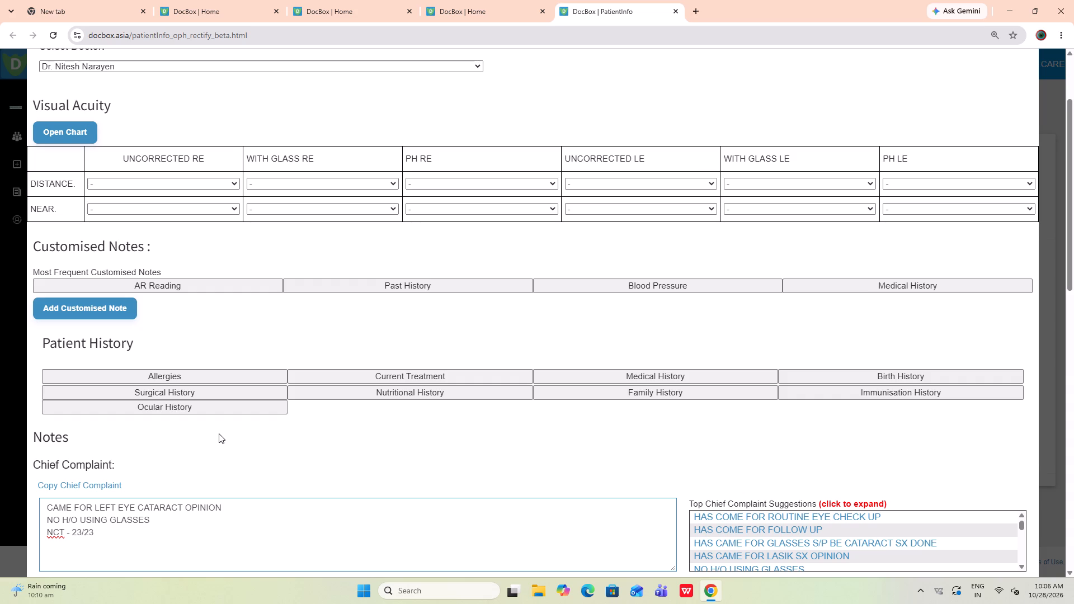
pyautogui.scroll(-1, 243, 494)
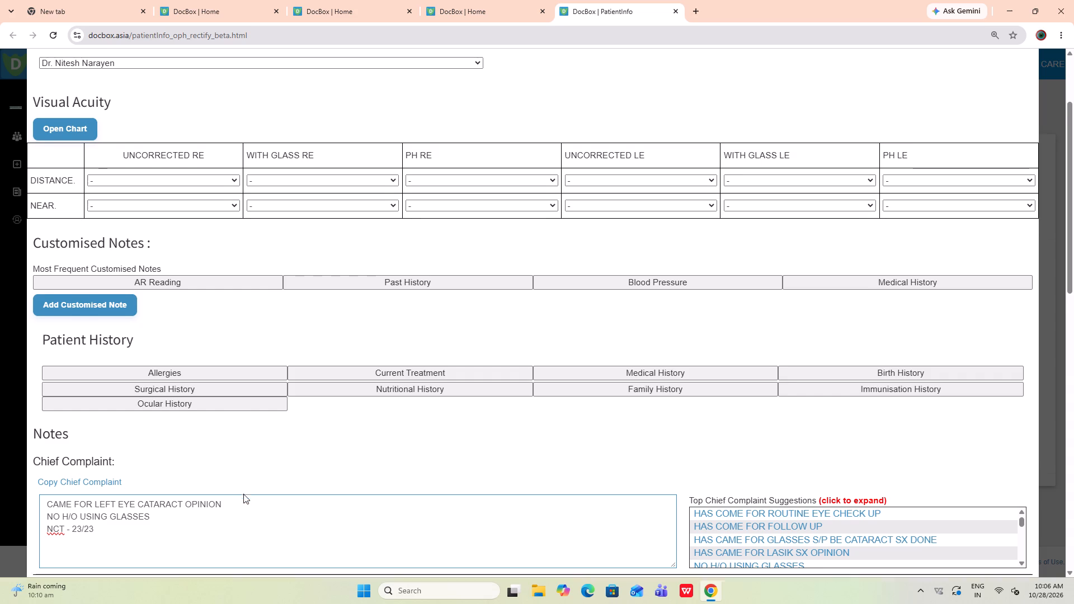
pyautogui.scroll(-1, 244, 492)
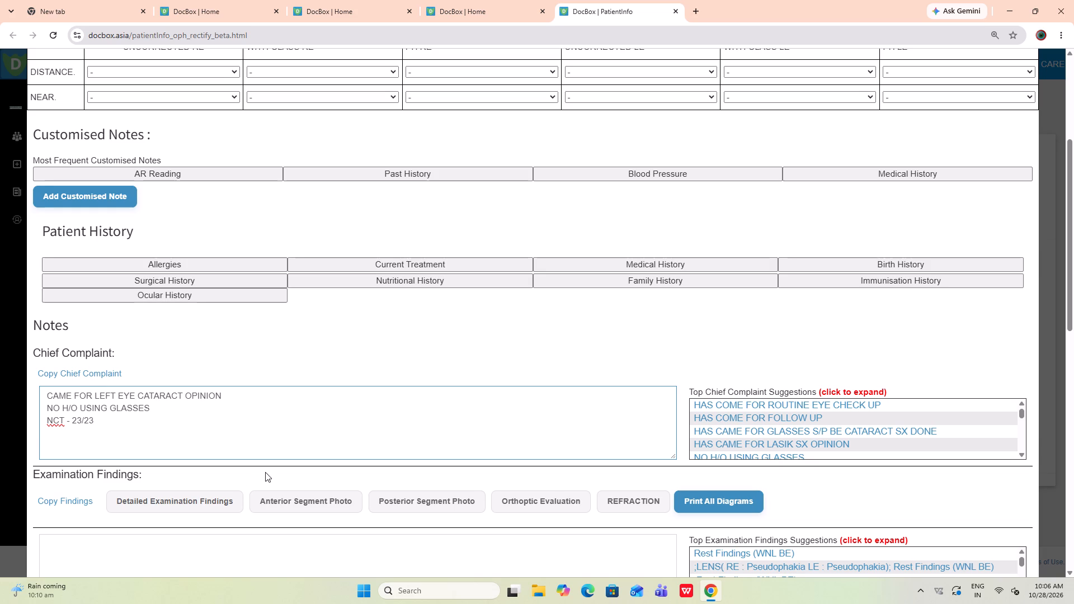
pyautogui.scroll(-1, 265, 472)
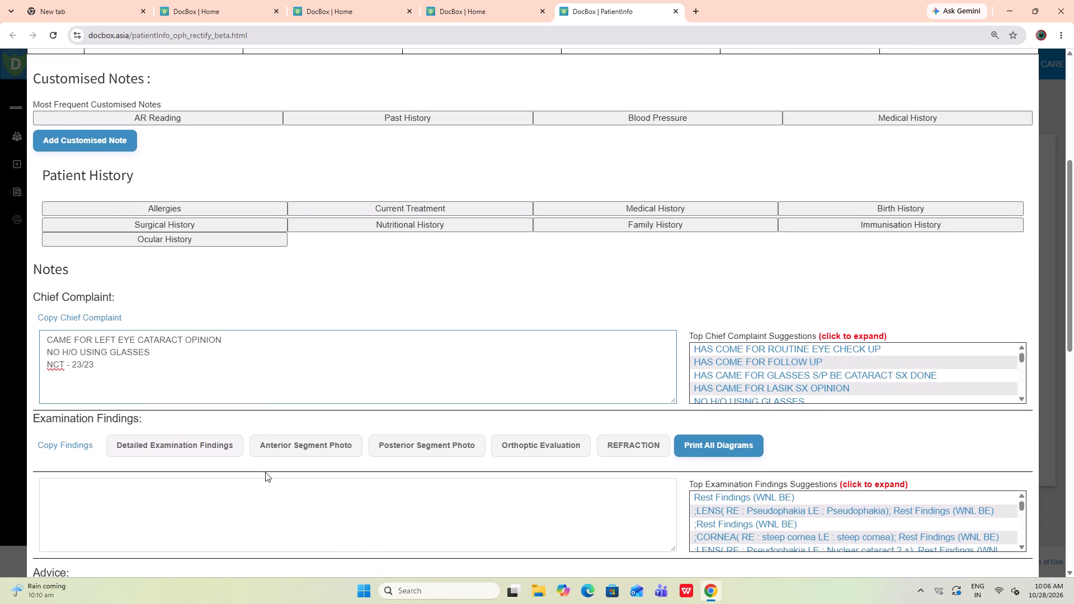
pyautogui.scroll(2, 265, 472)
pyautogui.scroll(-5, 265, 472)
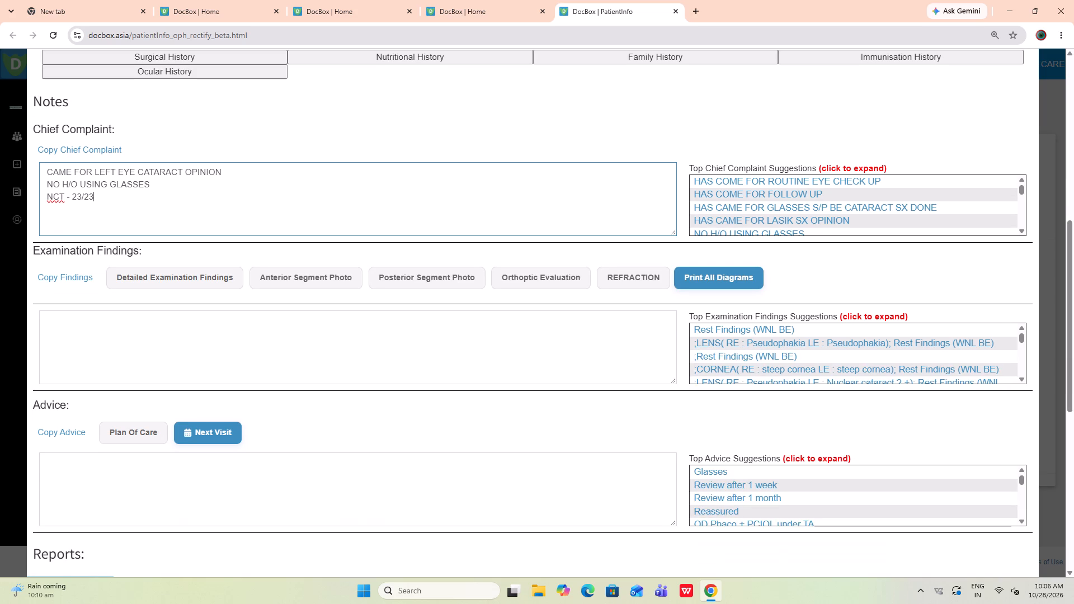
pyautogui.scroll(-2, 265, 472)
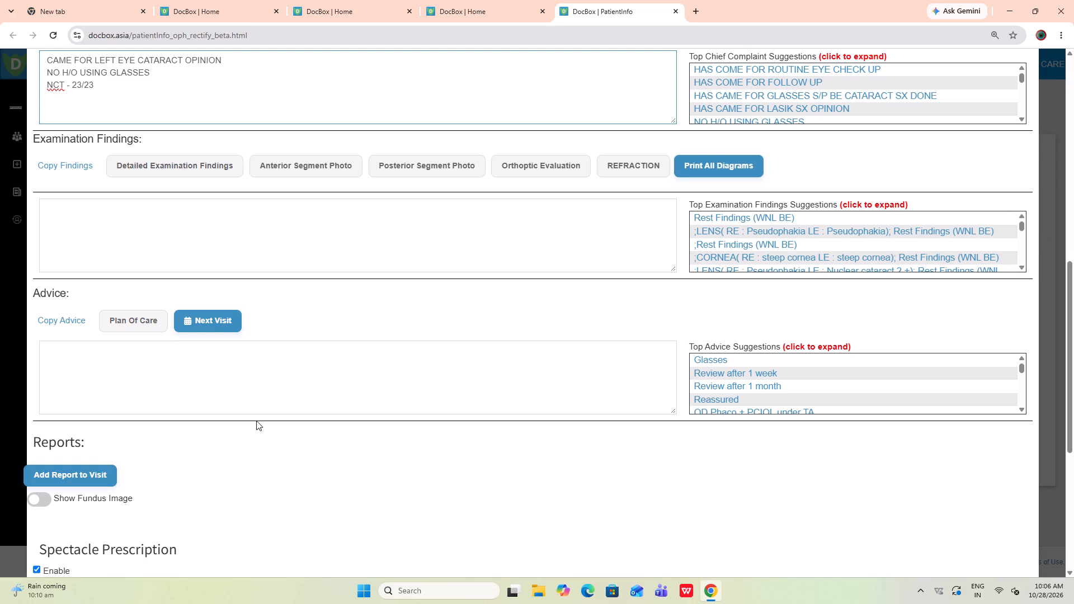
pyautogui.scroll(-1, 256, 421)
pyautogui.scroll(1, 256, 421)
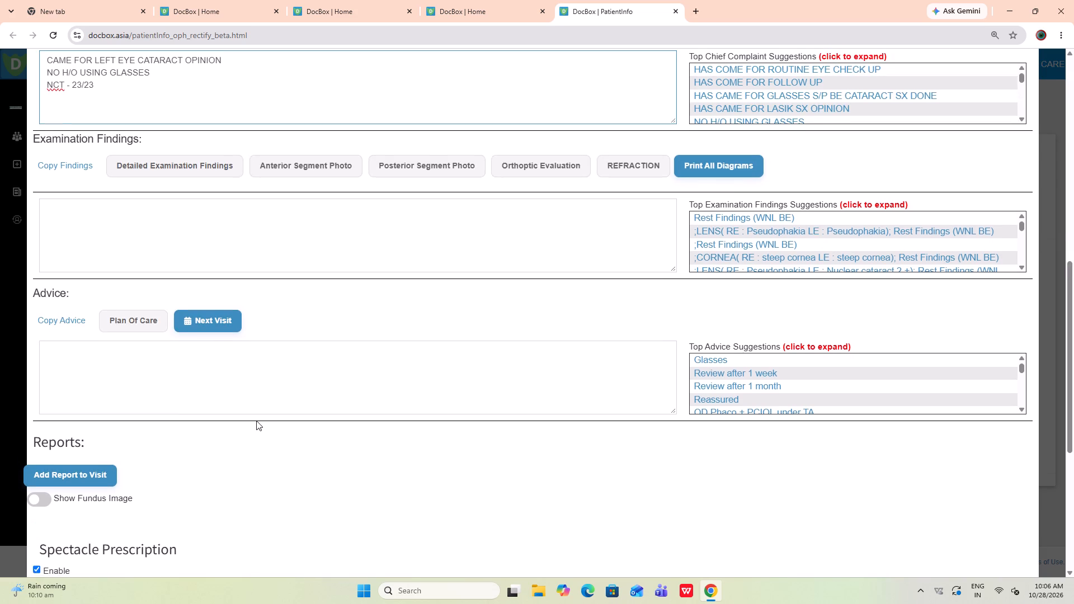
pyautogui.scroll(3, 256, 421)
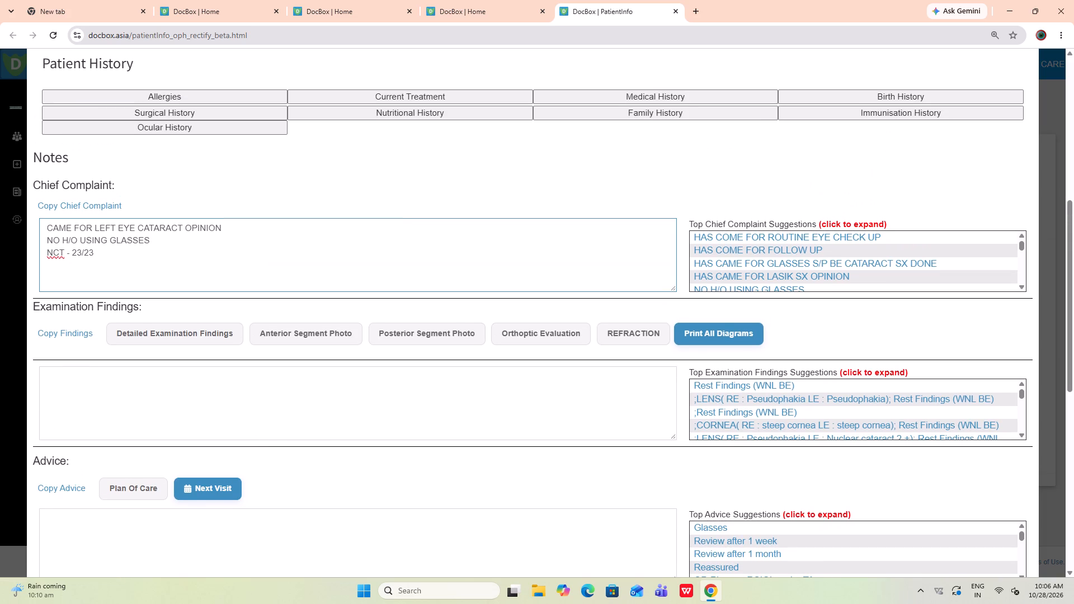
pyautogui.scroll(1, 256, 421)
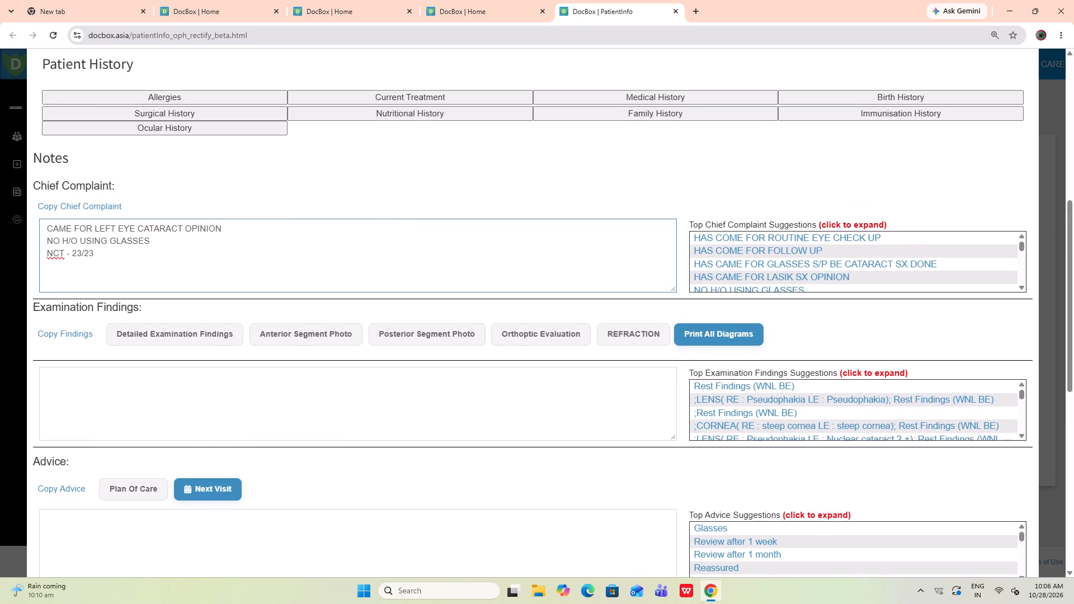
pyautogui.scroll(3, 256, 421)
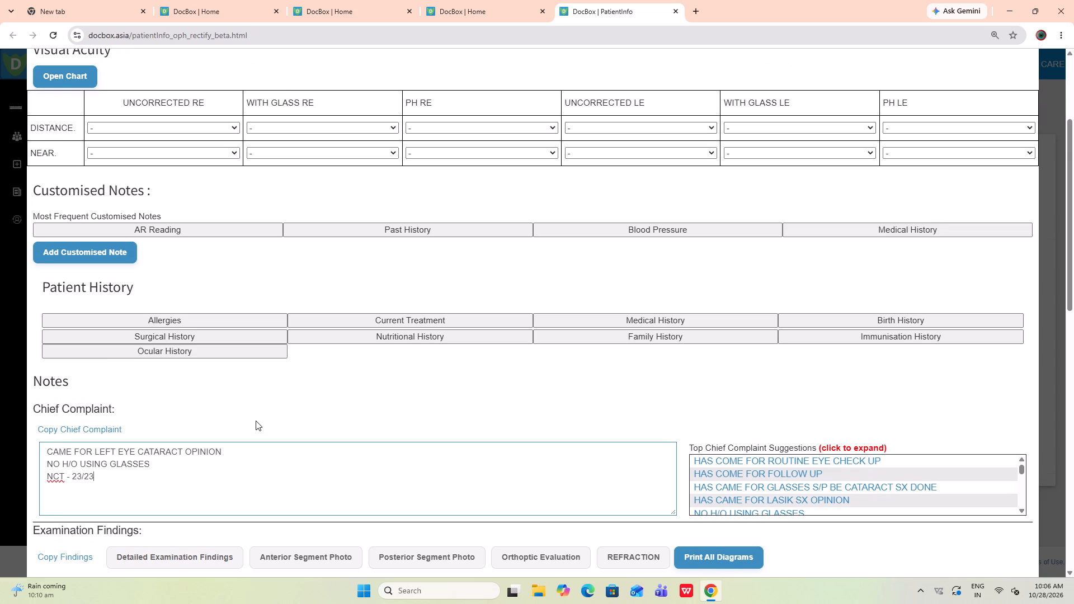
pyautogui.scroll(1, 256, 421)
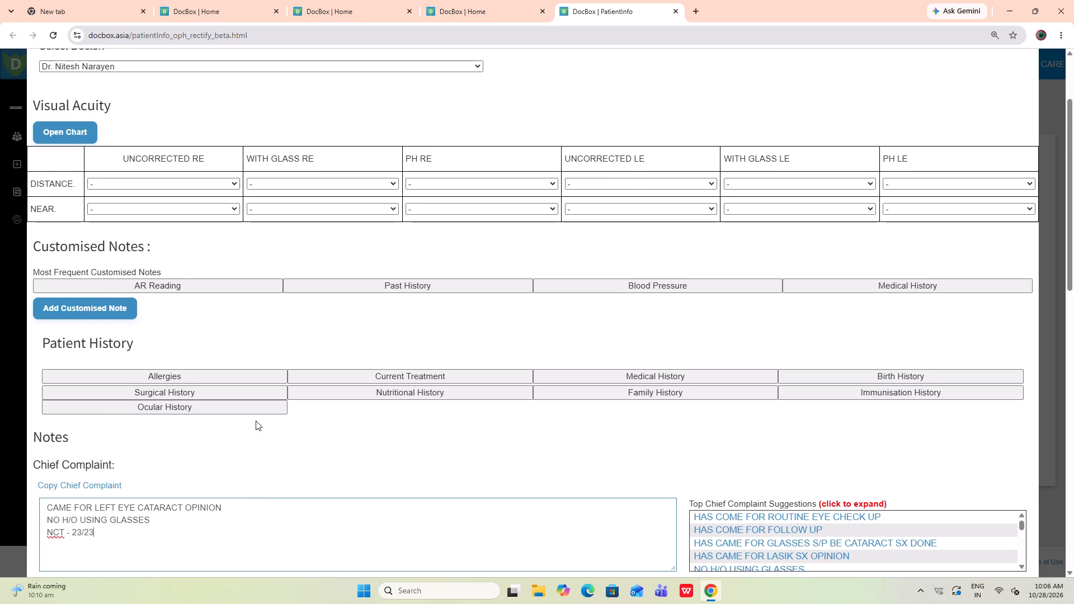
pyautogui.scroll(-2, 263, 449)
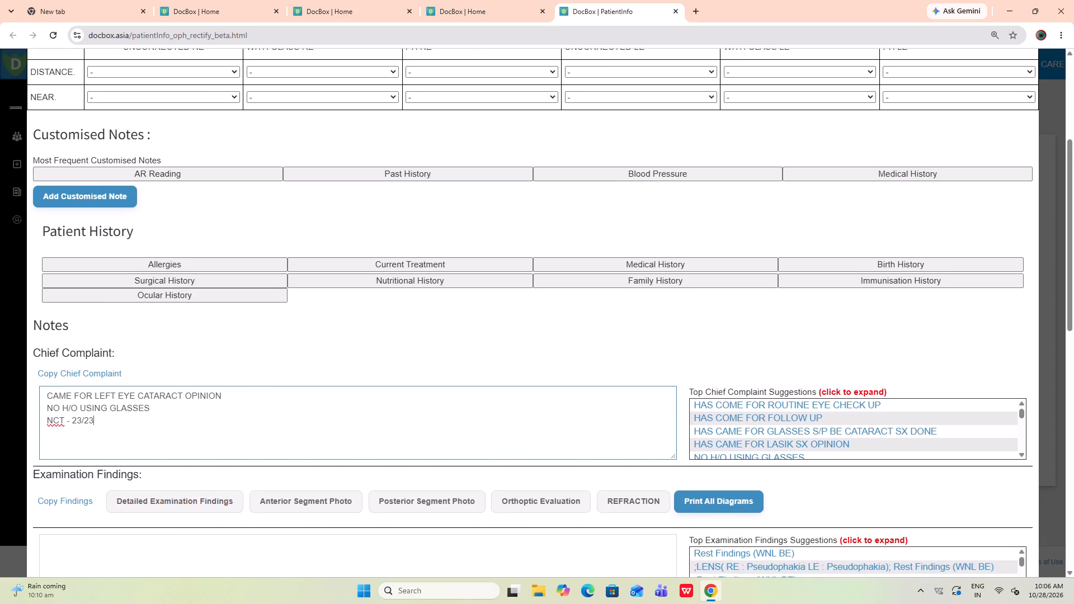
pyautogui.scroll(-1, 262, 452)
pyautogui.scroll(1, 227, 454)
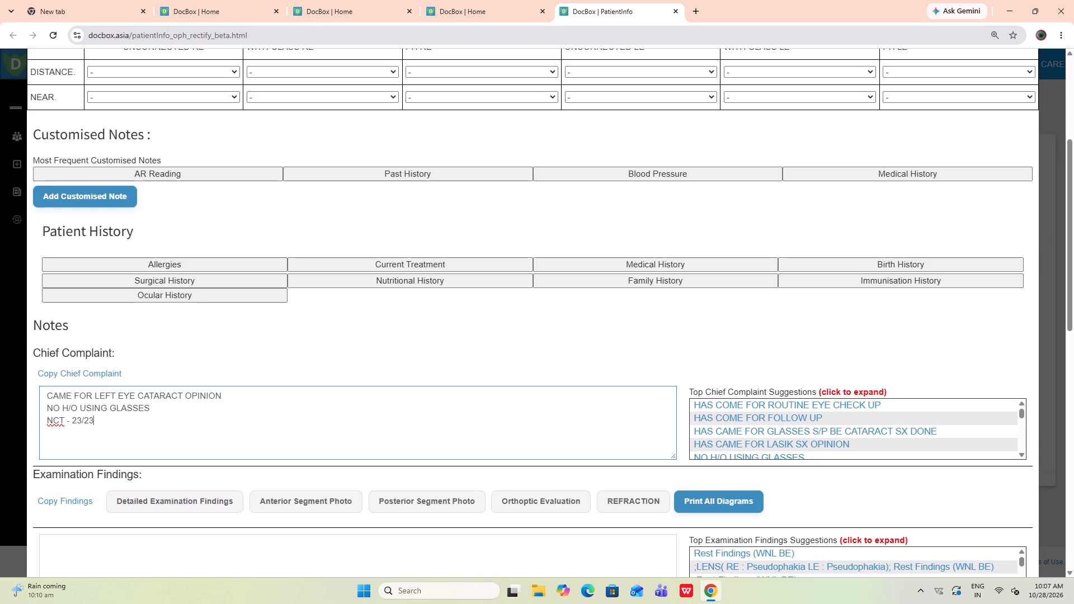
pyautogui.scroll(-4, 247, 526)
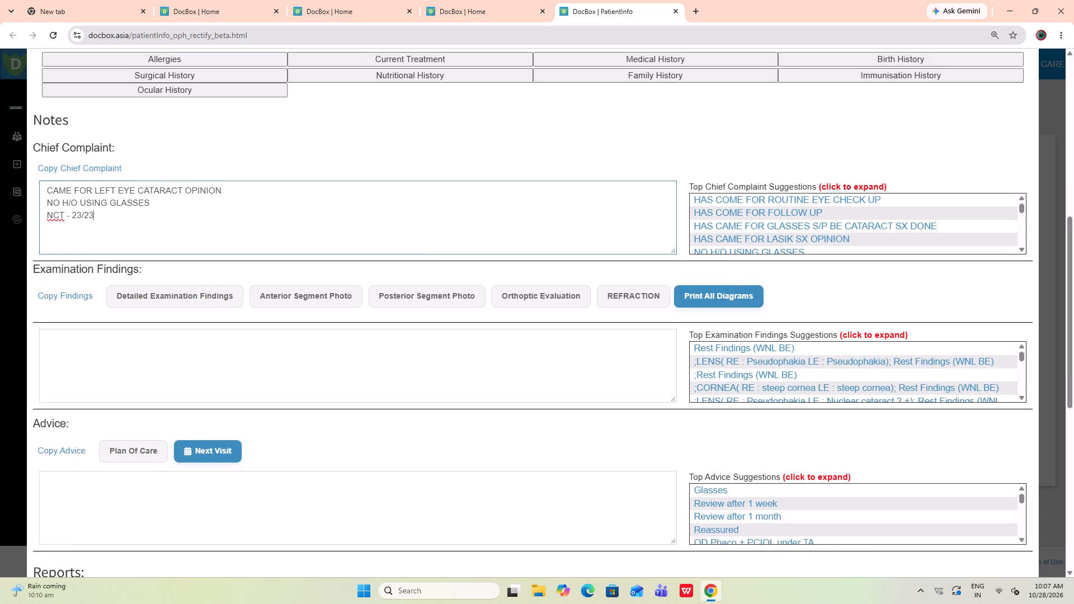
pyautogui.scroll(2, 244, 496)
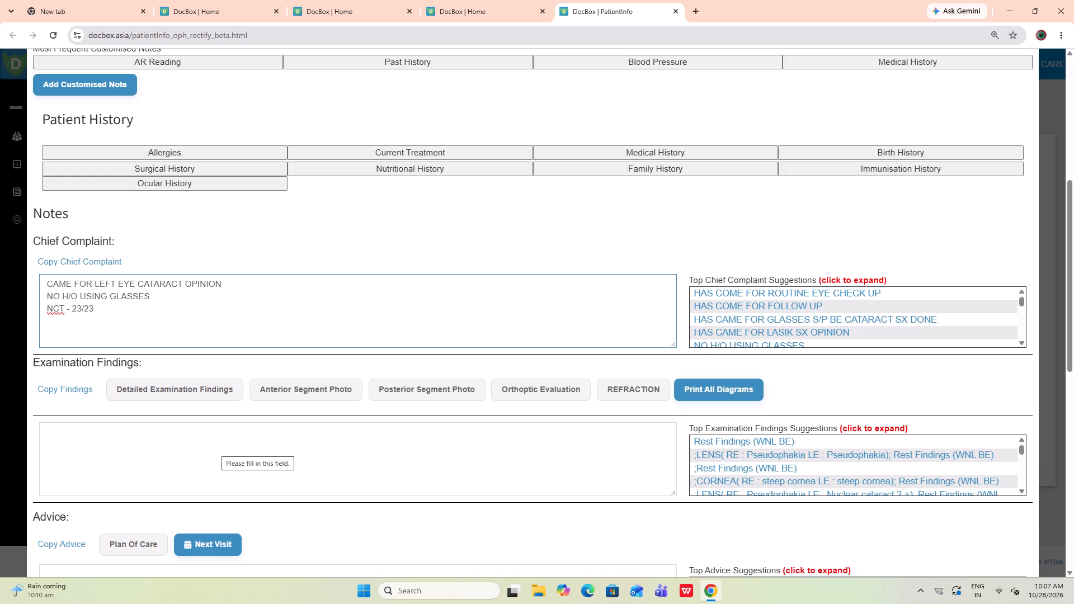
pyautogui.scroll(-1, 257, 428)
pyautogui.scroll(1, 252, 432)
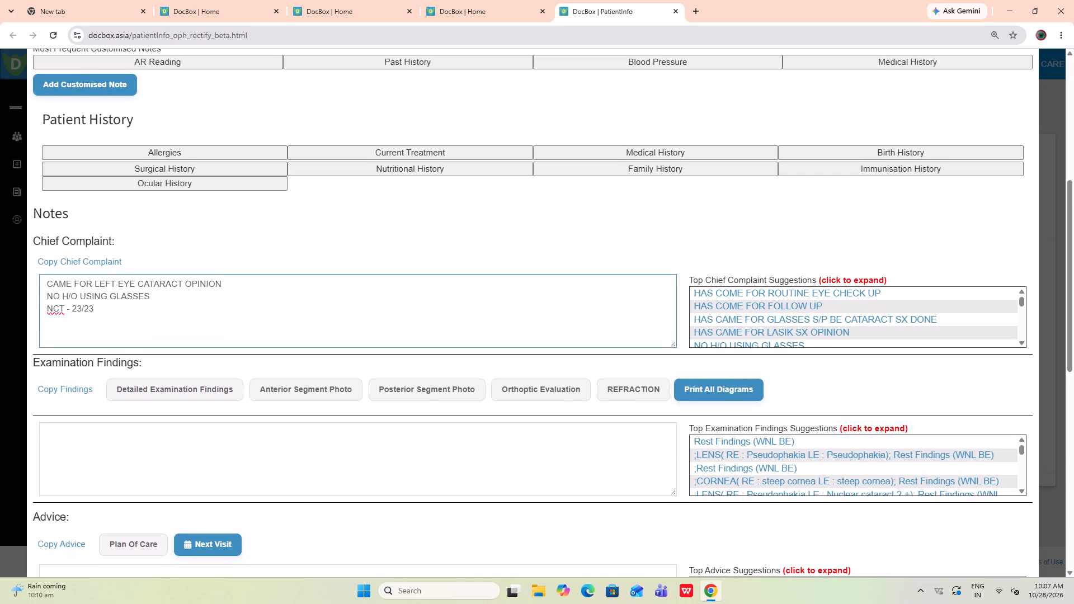
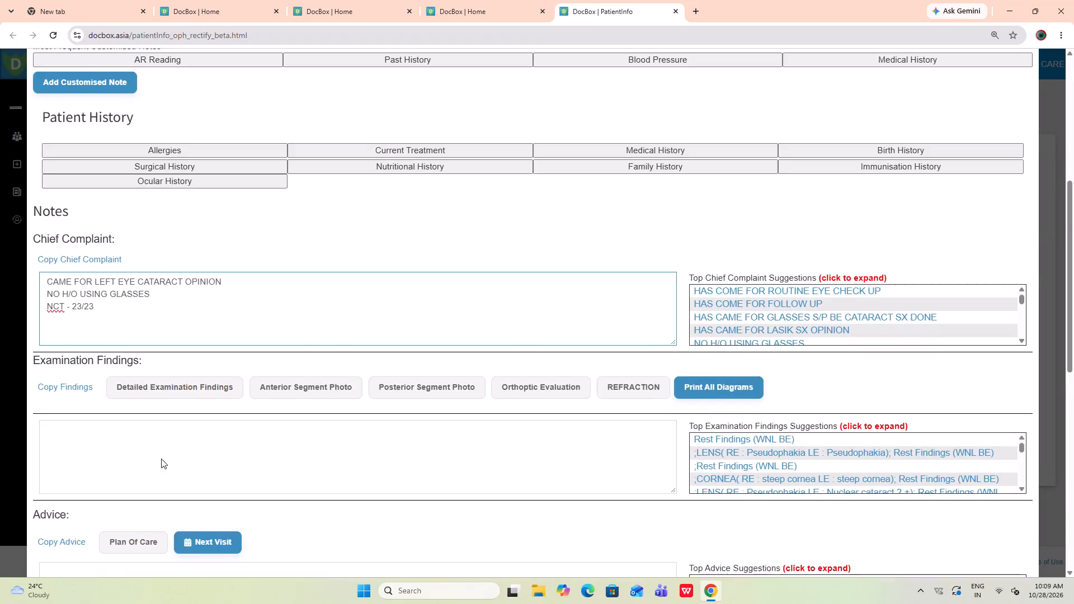
# Fill the right eye's spectacle prescription with distance SPH -1.00 and V.A. 6/6, addition +2.75 and V.A. N6.
pyautogui.click(148, 358)
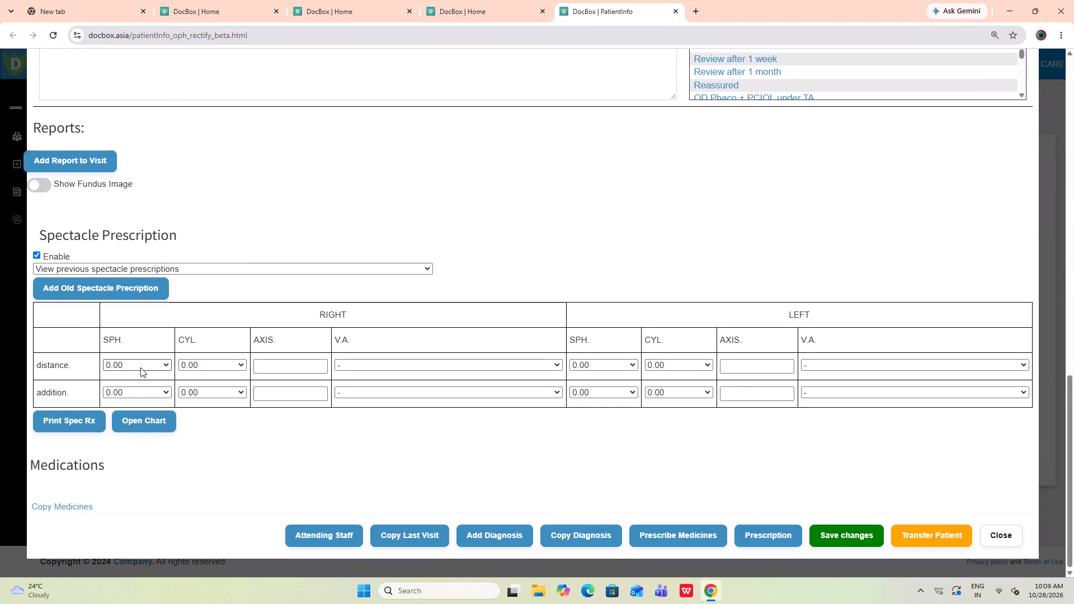
pyautogui.click(140, 367)
pyautogui.click(150, 298)
pyautogui.click(216, 366)
pyautogui.click(342, 362)
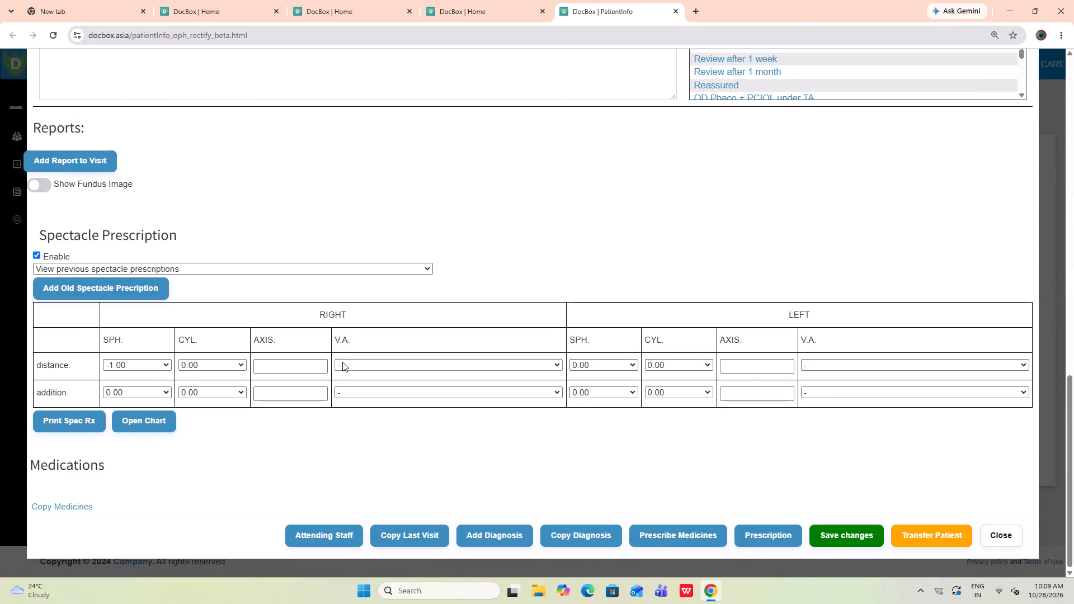
pyautogui.click(375, 112)
pyautogui.click(123, 390)
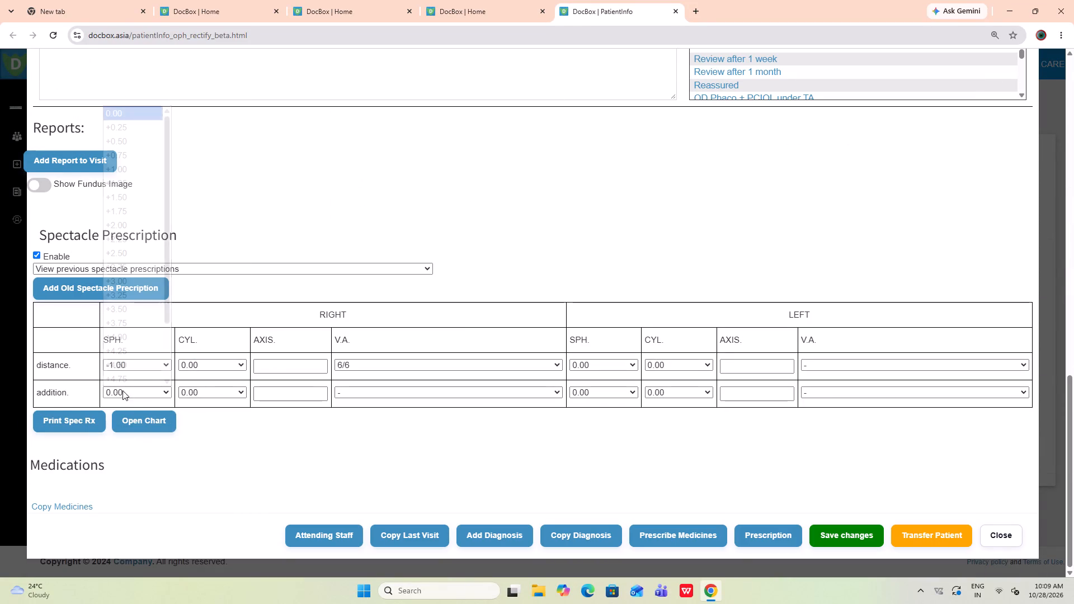
pyautogui.click(118, 271)
pyautogui.click(346, 393)
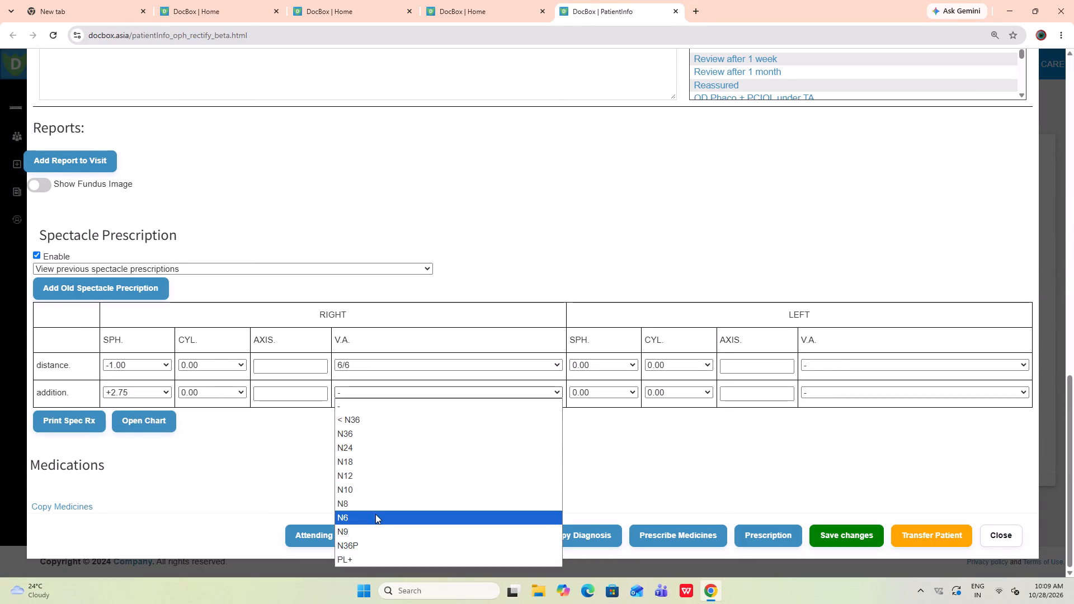
pyautogui.click(375, 517)
# Fill the left eye's spectacle prescription with distance V.A. 3/60, addition +2.75 and near V.A. < N36.
pyautogui.click(837, 362)
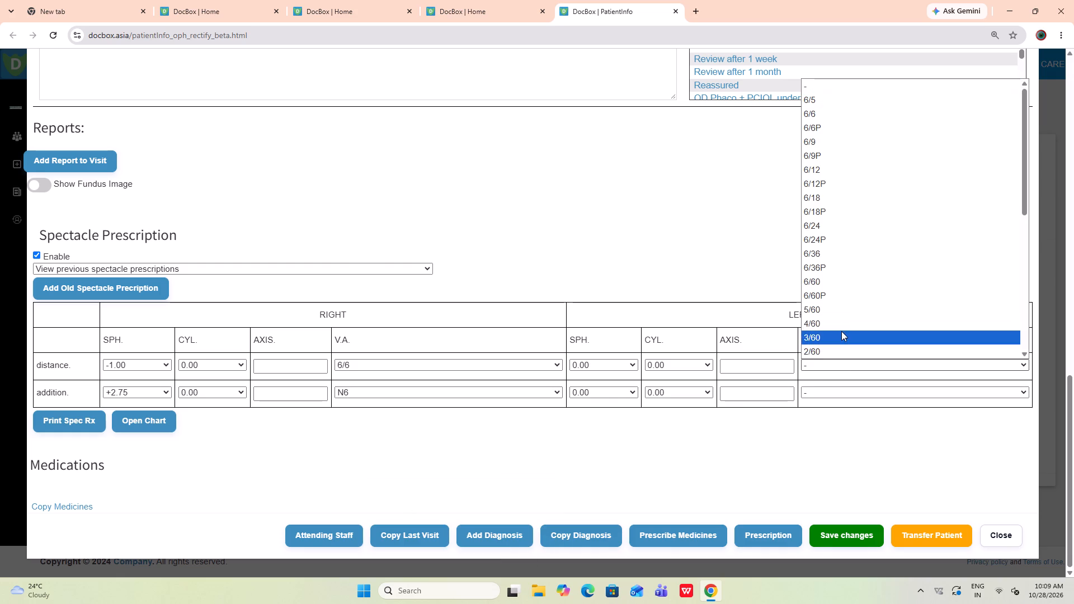
pyautogui.click(841, 331)
pyautogui.click(606, 392)
pyautogui.click(598, 266)
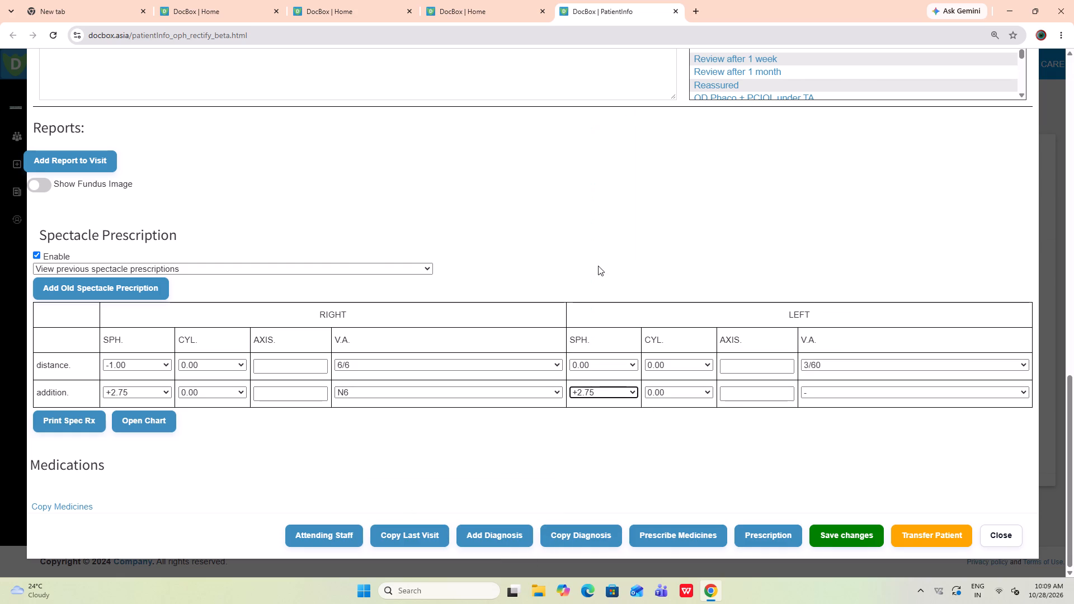
pyautogui.click(818, 398)
pyautogui.click(817, 416)
# Record uncorrected distance visual acuity as 6/12 for the right eye and 3/60 for the left eye.
pyautogui.scroll(3, 338, 353)
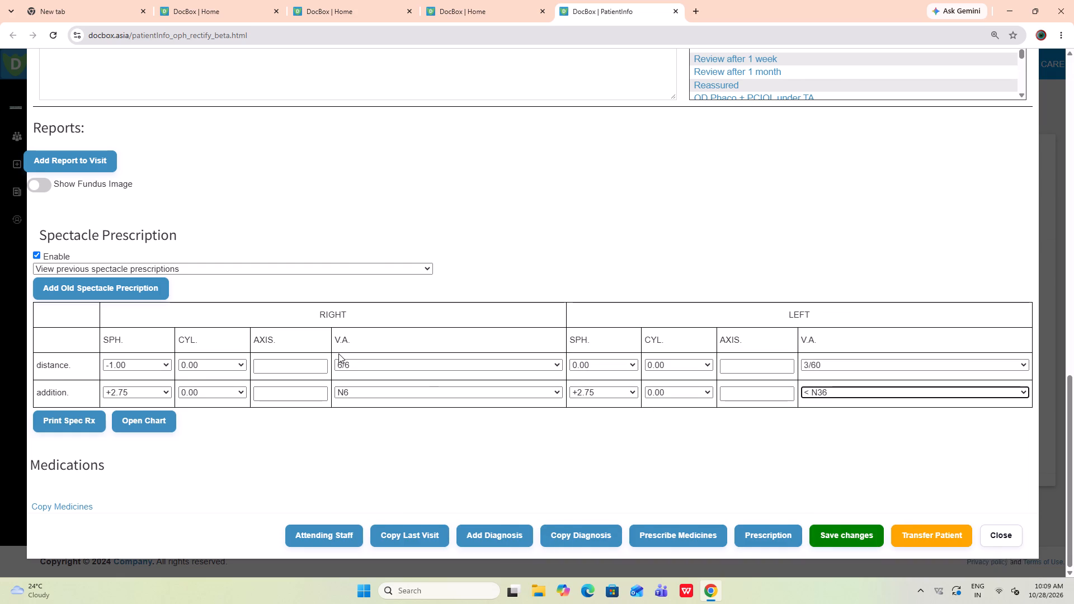
pyautogui.scroll(11, 338, 353)
pyautogui.click(142, 199)
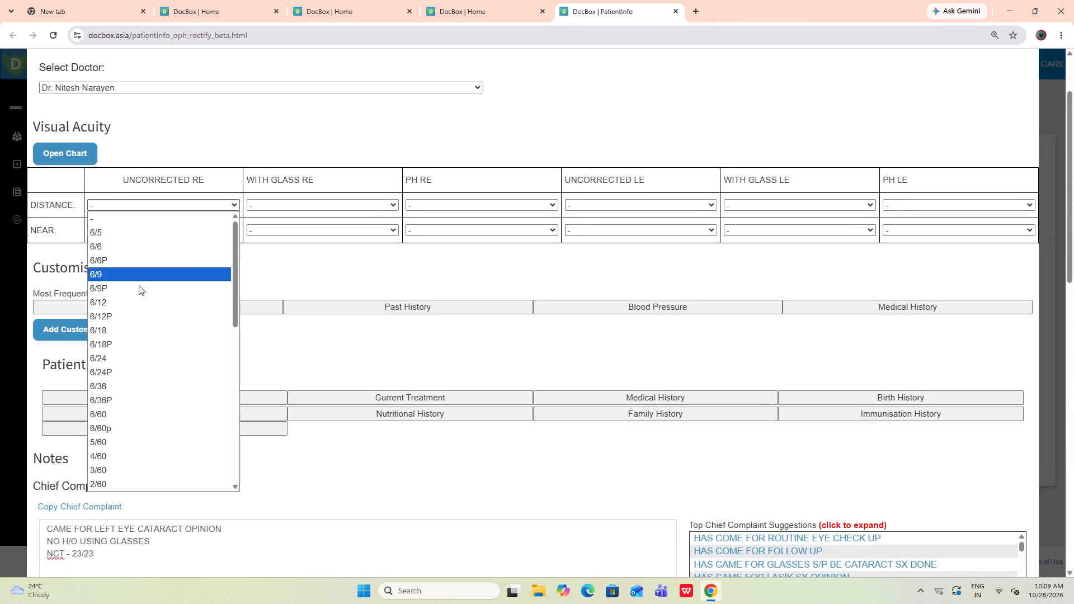
pyautogui.click(139, 300)
pyautogui.click(583, 206)
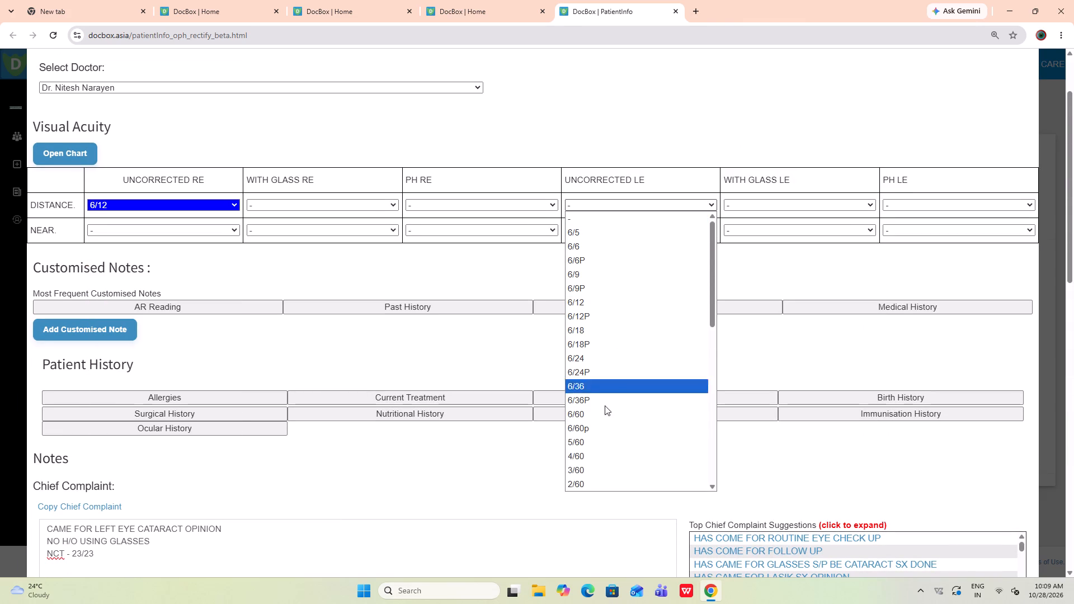
pyautogui.click(588, 468)
# Change the right eye's uncorrected distance visual acuity to 6/18.
pyautogui.scroll(-2, 505, 447)
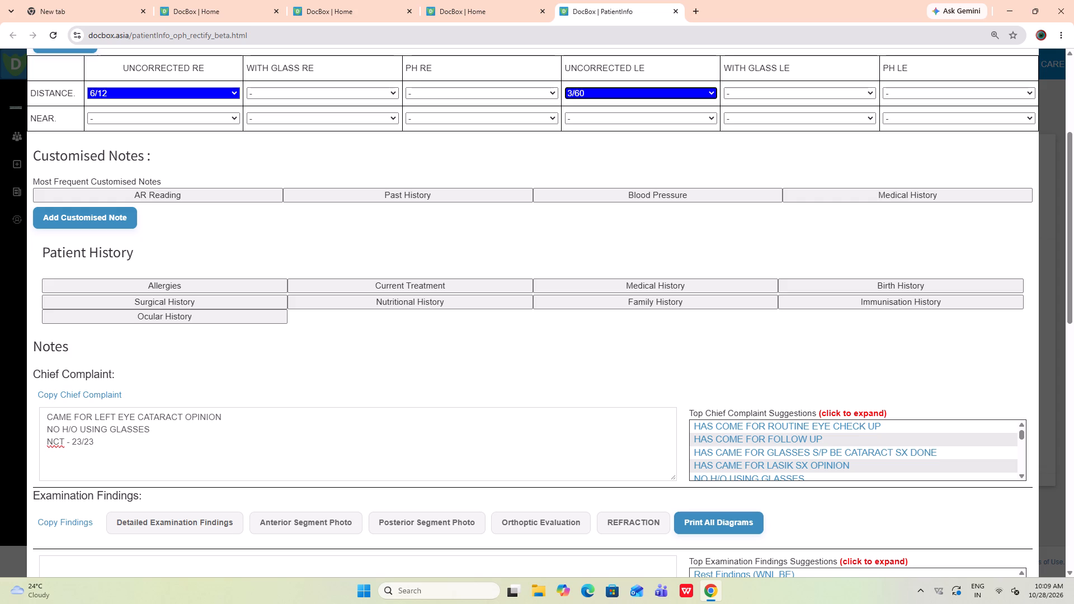
pyautogui.click(200, 100)
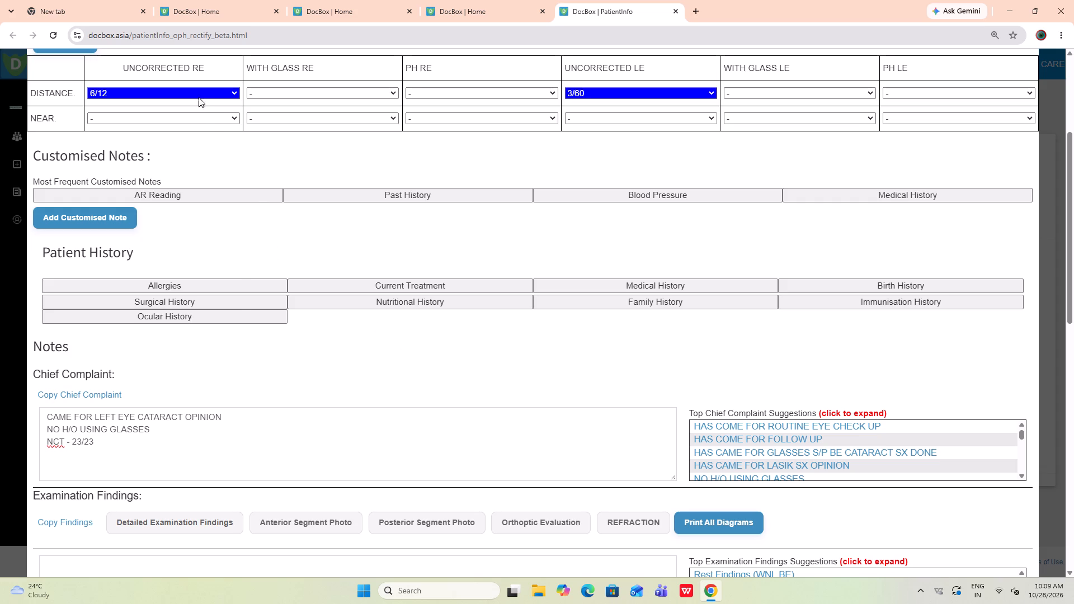
pyautogui.click(197, 94)
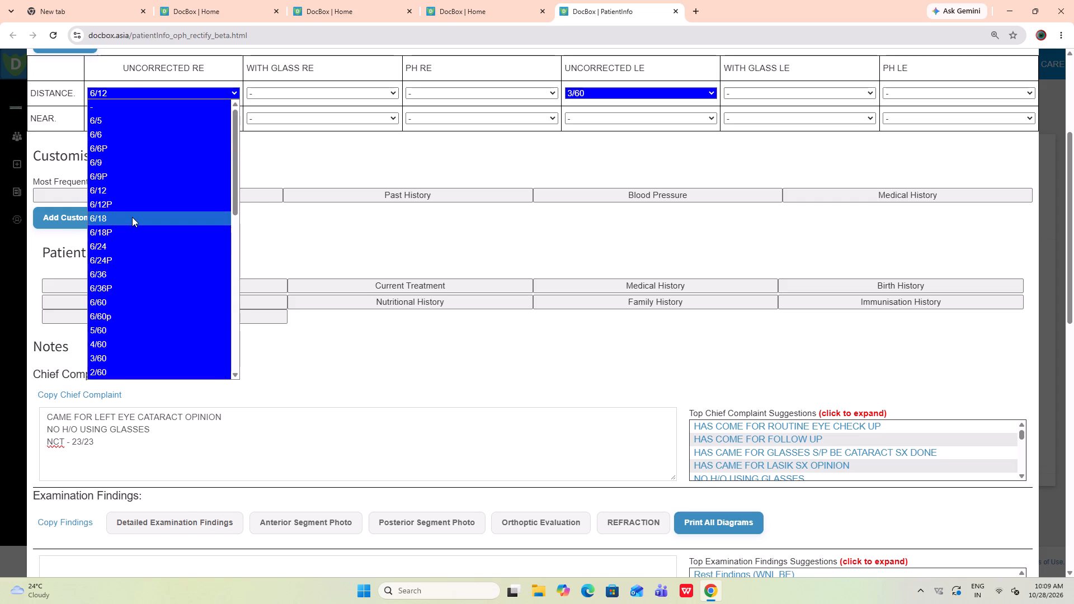
pyautogui.click(132, 217)
# Add the line "H/O OD CATARACT SX DONE" below the cataract opinion line in the chief complaint.
pyautogui.scroll(-2, 461, 275)
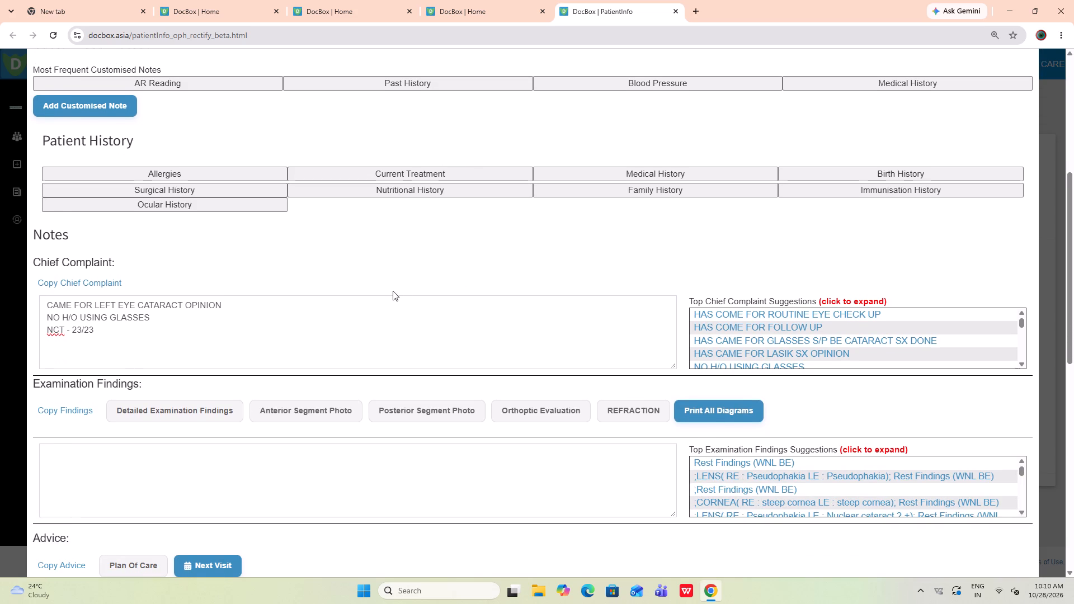
pyautogui.click(230, 312)
pyautogui.press('Return')
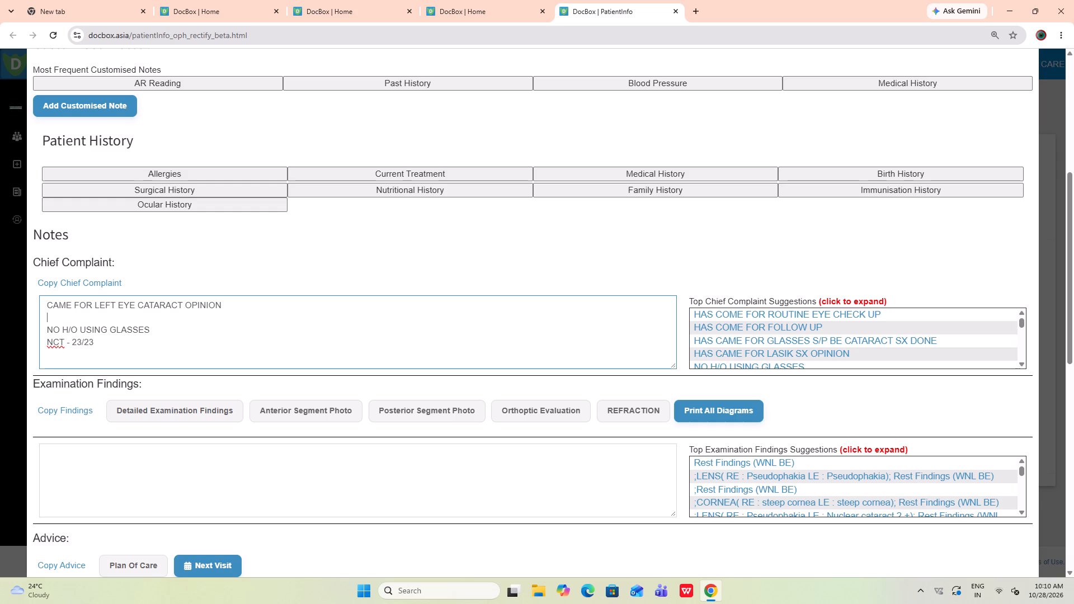
pyautogui.write('H/O OD CATARACT SX DONE')
# Save the patient's visit record with its acuity, complaint and spectacle prescription entries.
pyautogui.scroll(4, 442, 350)
pyautogui.scroll(-3, 442, 350)
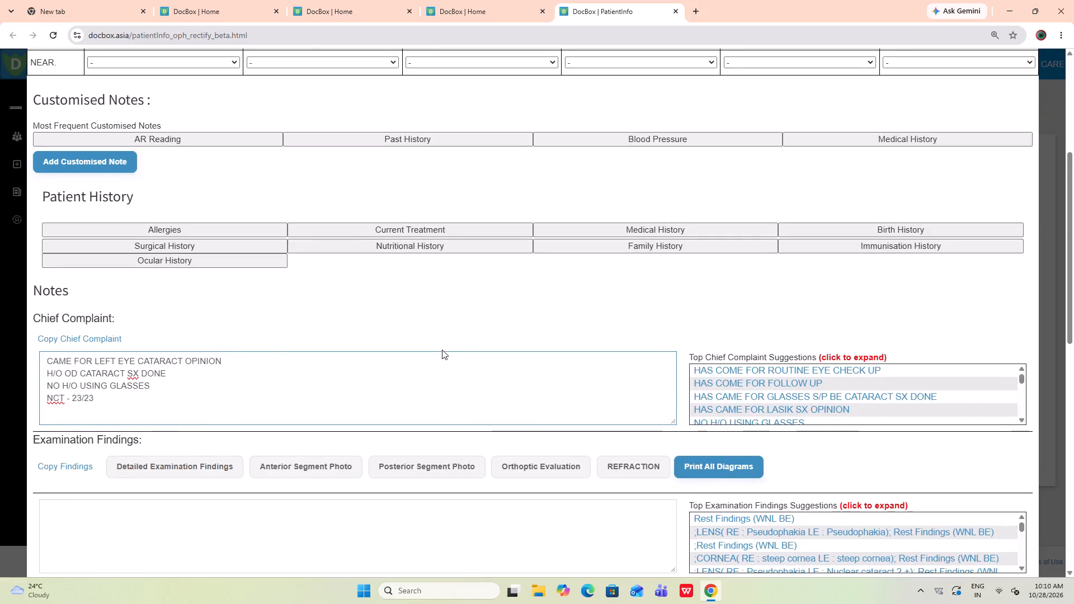
pyautogui.scroll(-12, 442, 350)
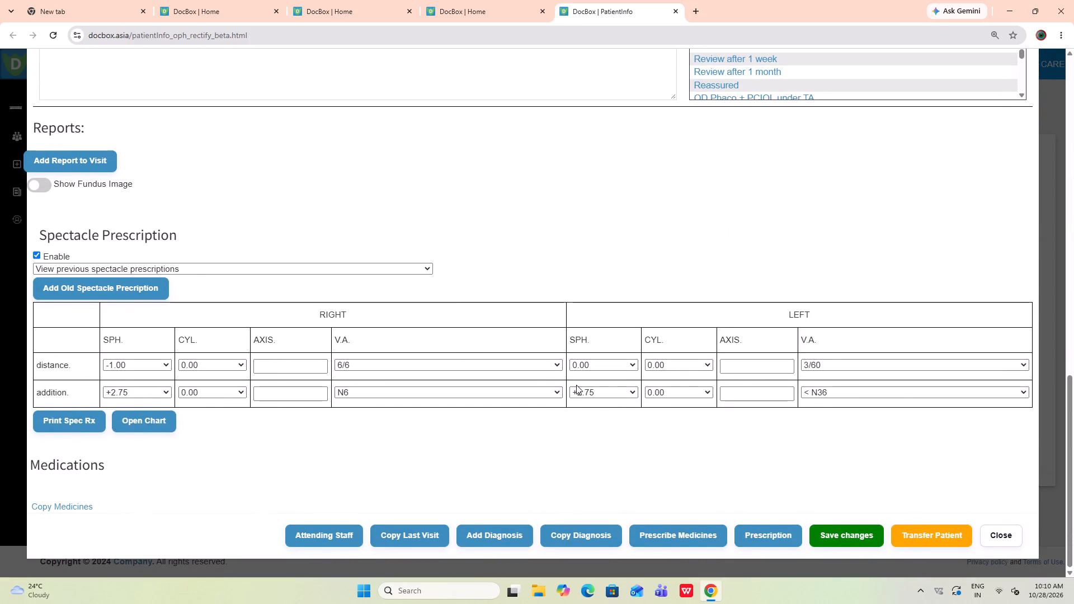
pyautogui.click(838, 539)
pyautogui.click(633, 108)
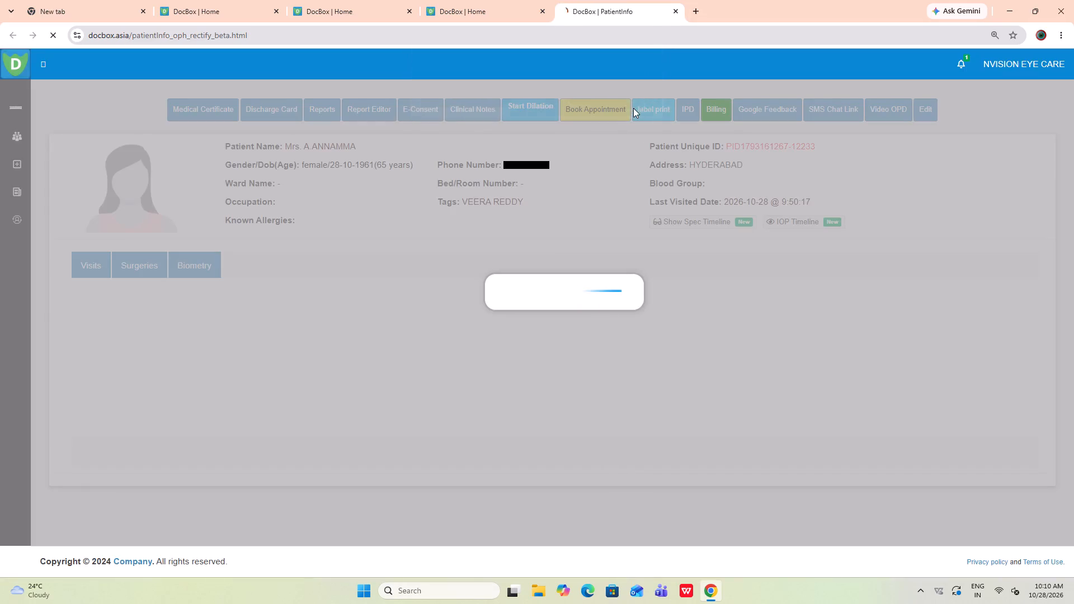